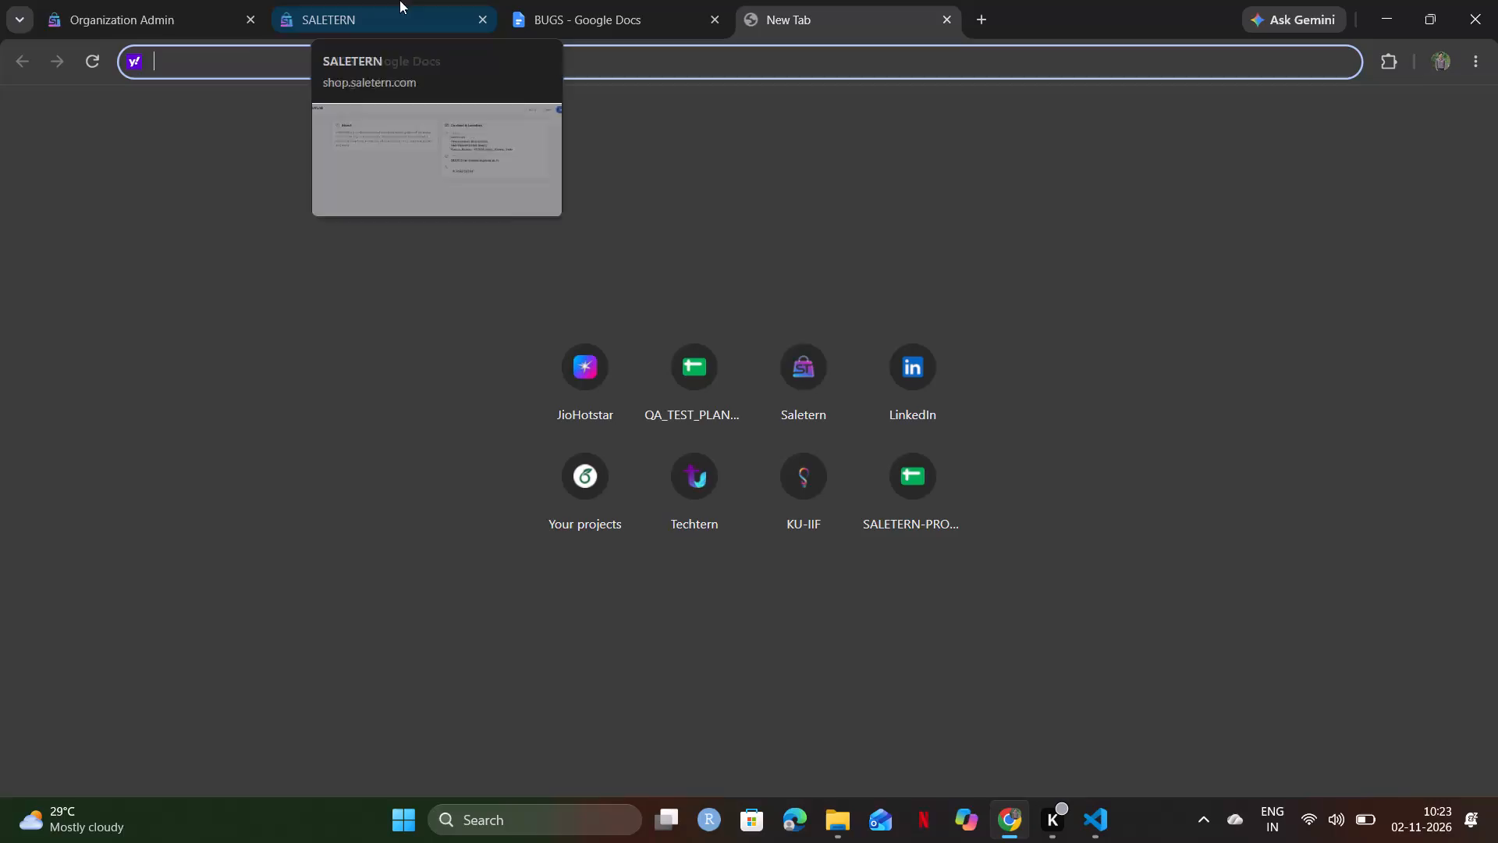
# Leave the BREWLAB shop page for the SALETERN marketplace and examine the store cards listed under Near You.
pyautogui.click(600, 16)
pyautogui.click(328, 0)
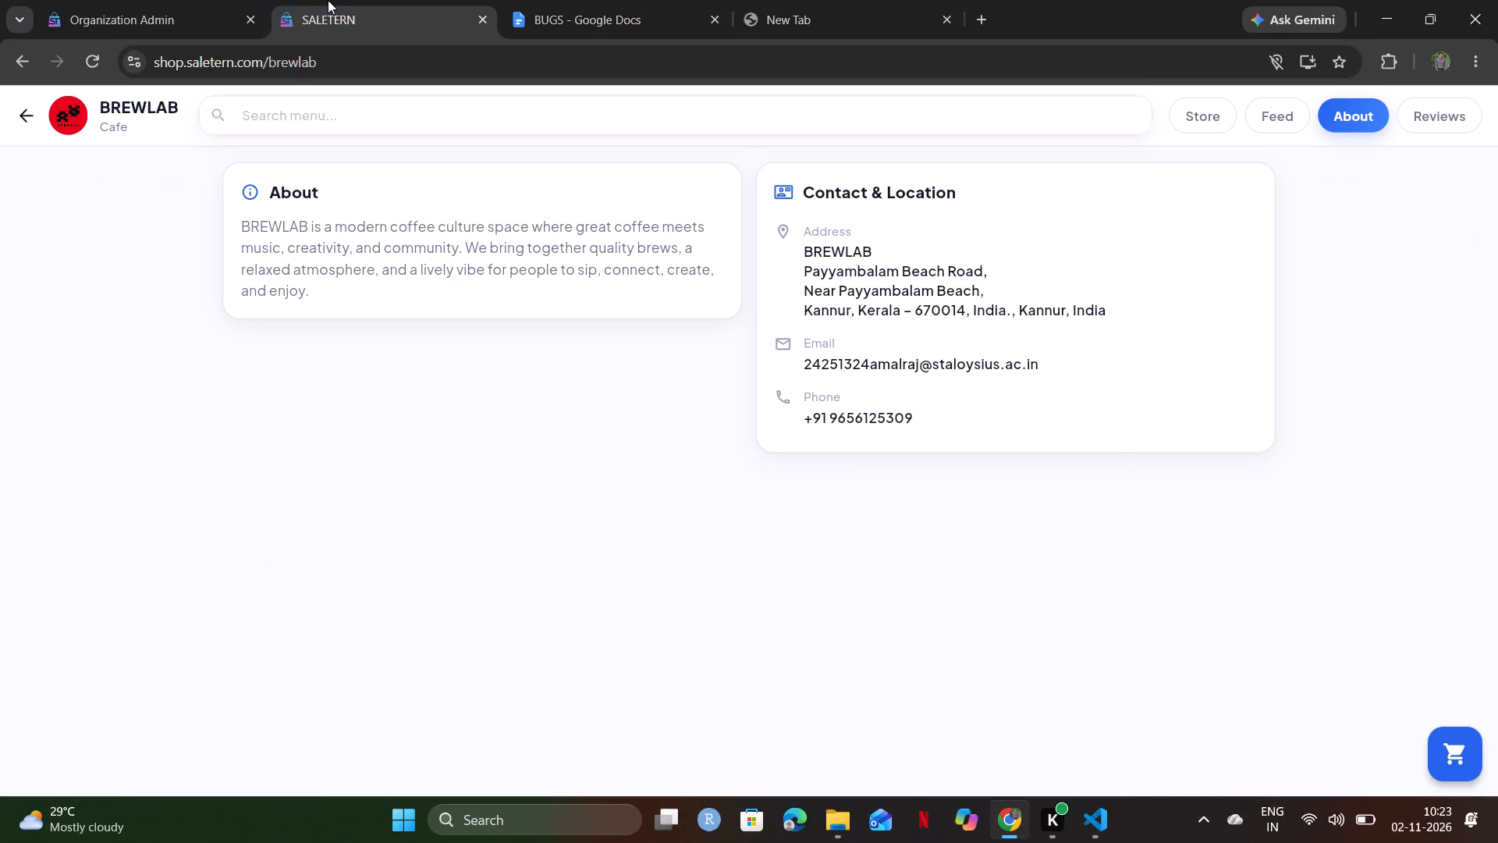
pyautogui.click(29, 116)
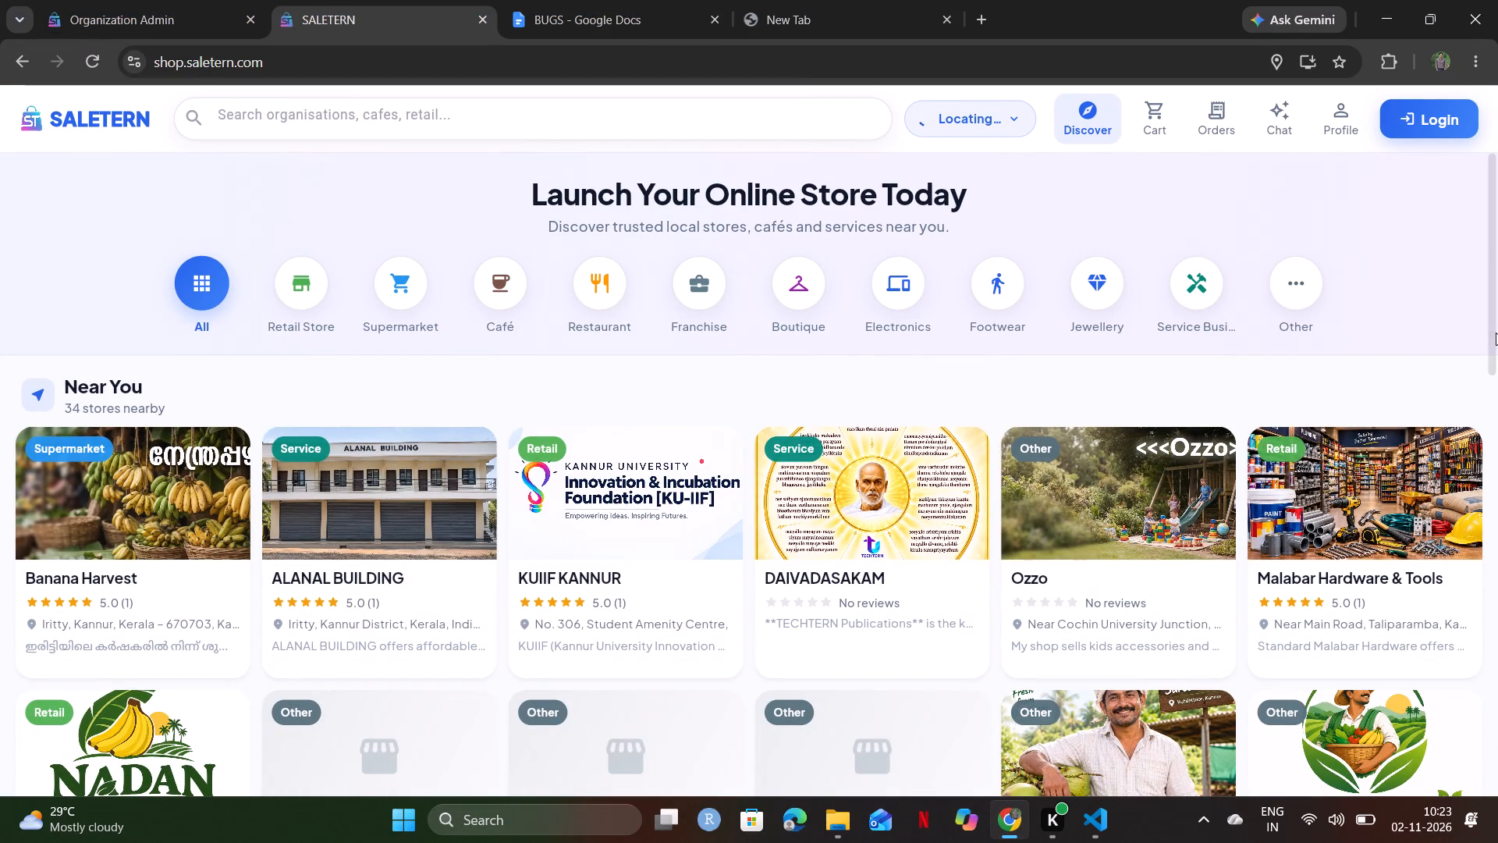
pyautogui.moveTo(1497, 331); pyautogui.dragTo(1497, 364)
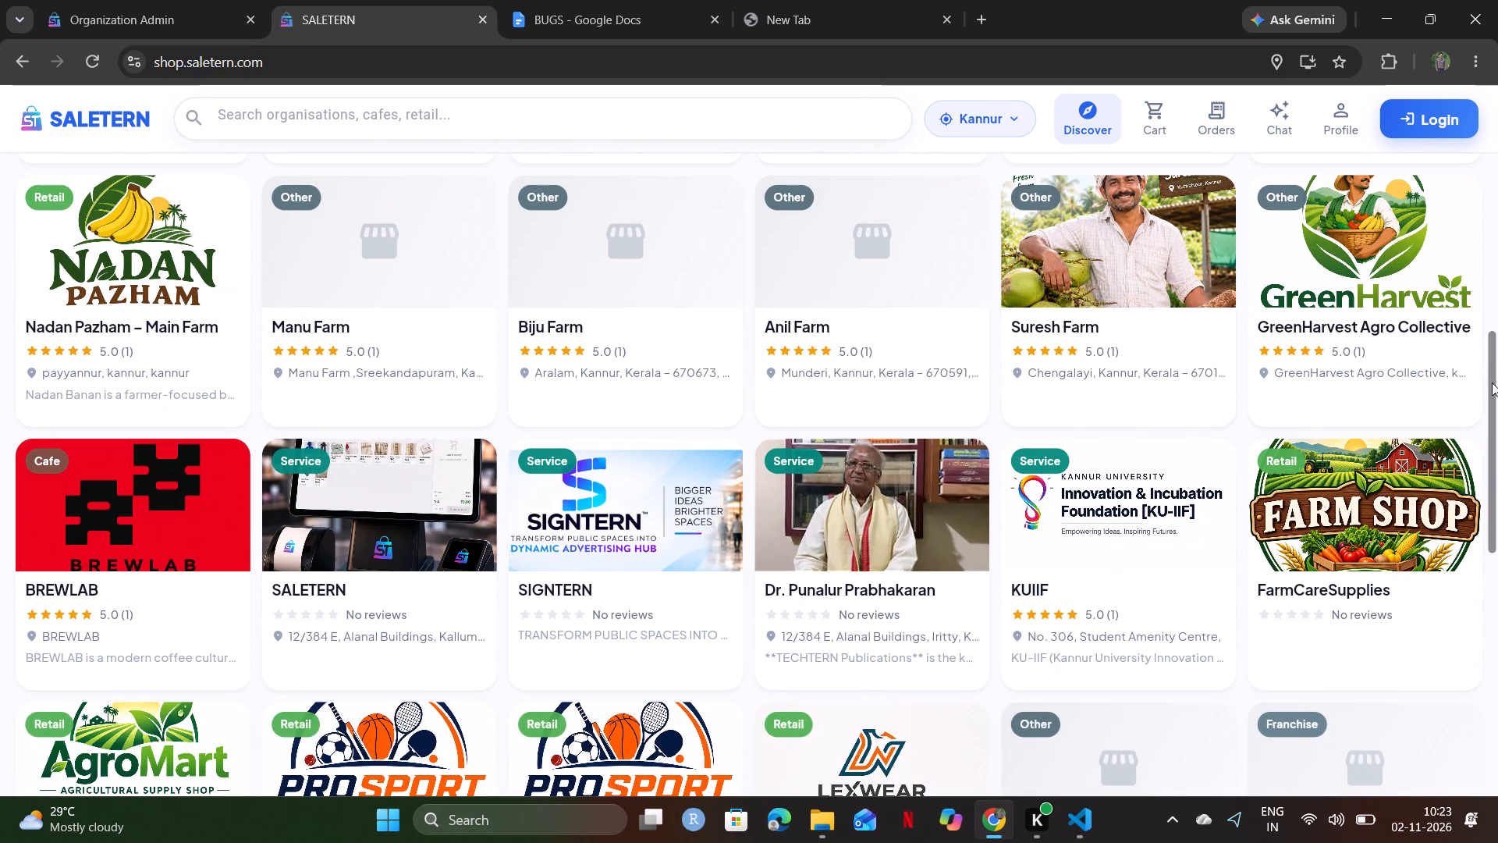
pyautogui.moveTo(1492, 382); pyautogui.dragTo(1415, 842)
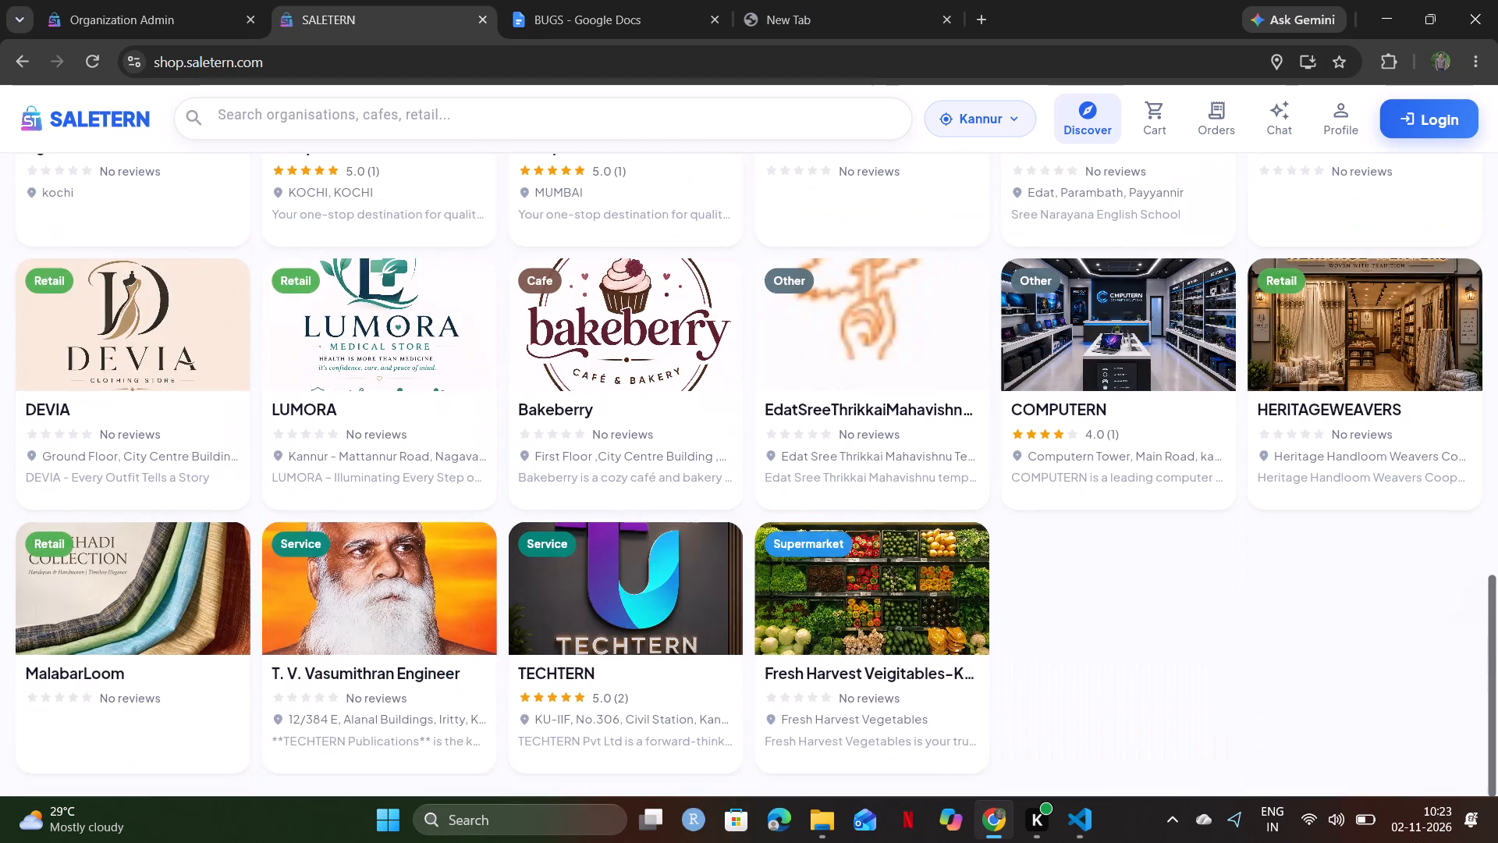
pyautogui.moveTo(1415, 842); pyautogui.dragTo(1490, 0)
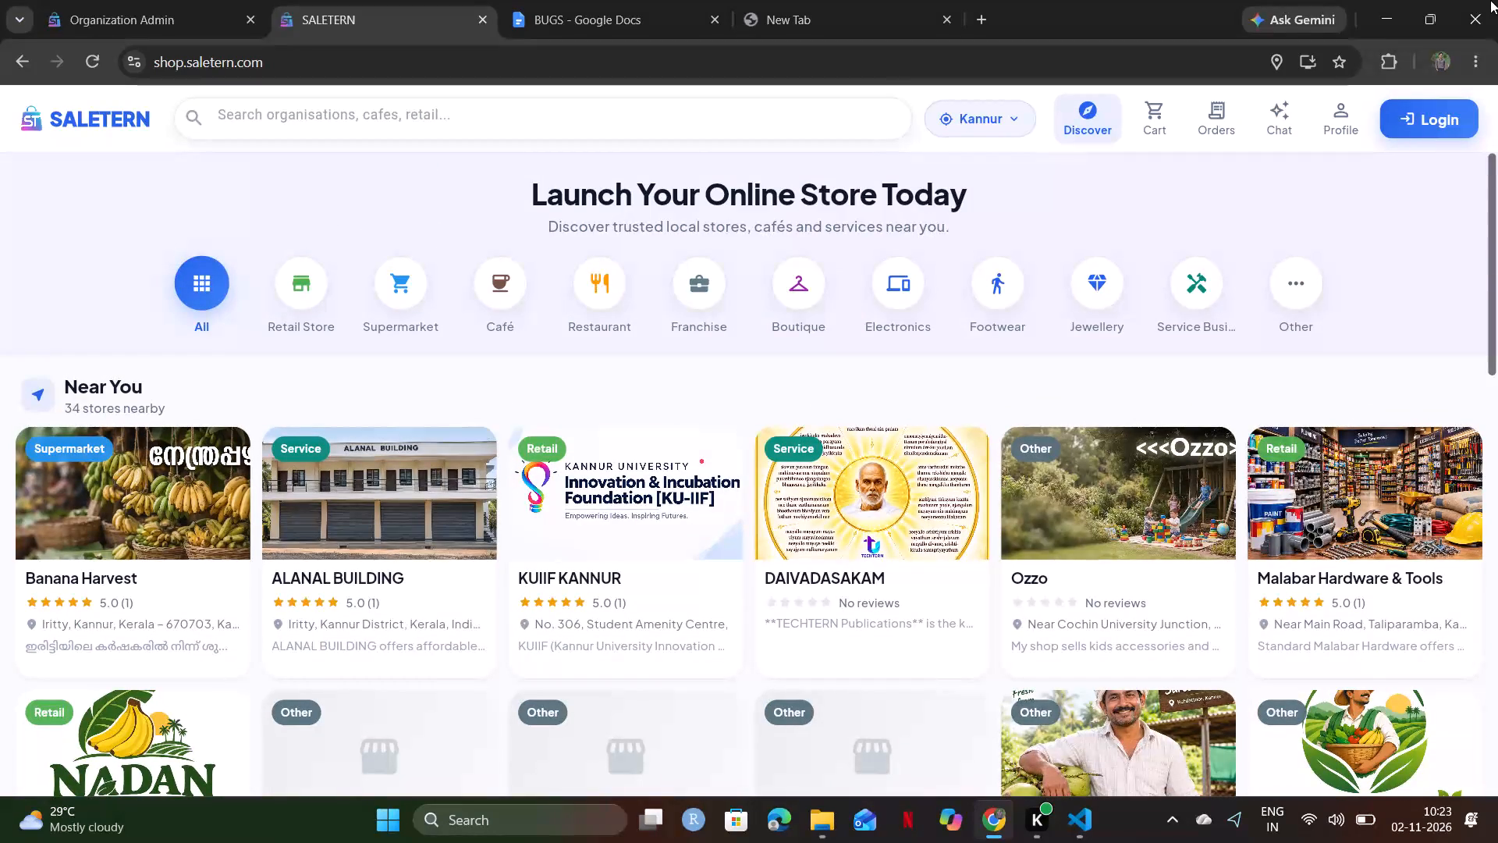
pyautogui.moveTo(1490, 0); pyautogui.dragTo(1491, 0)
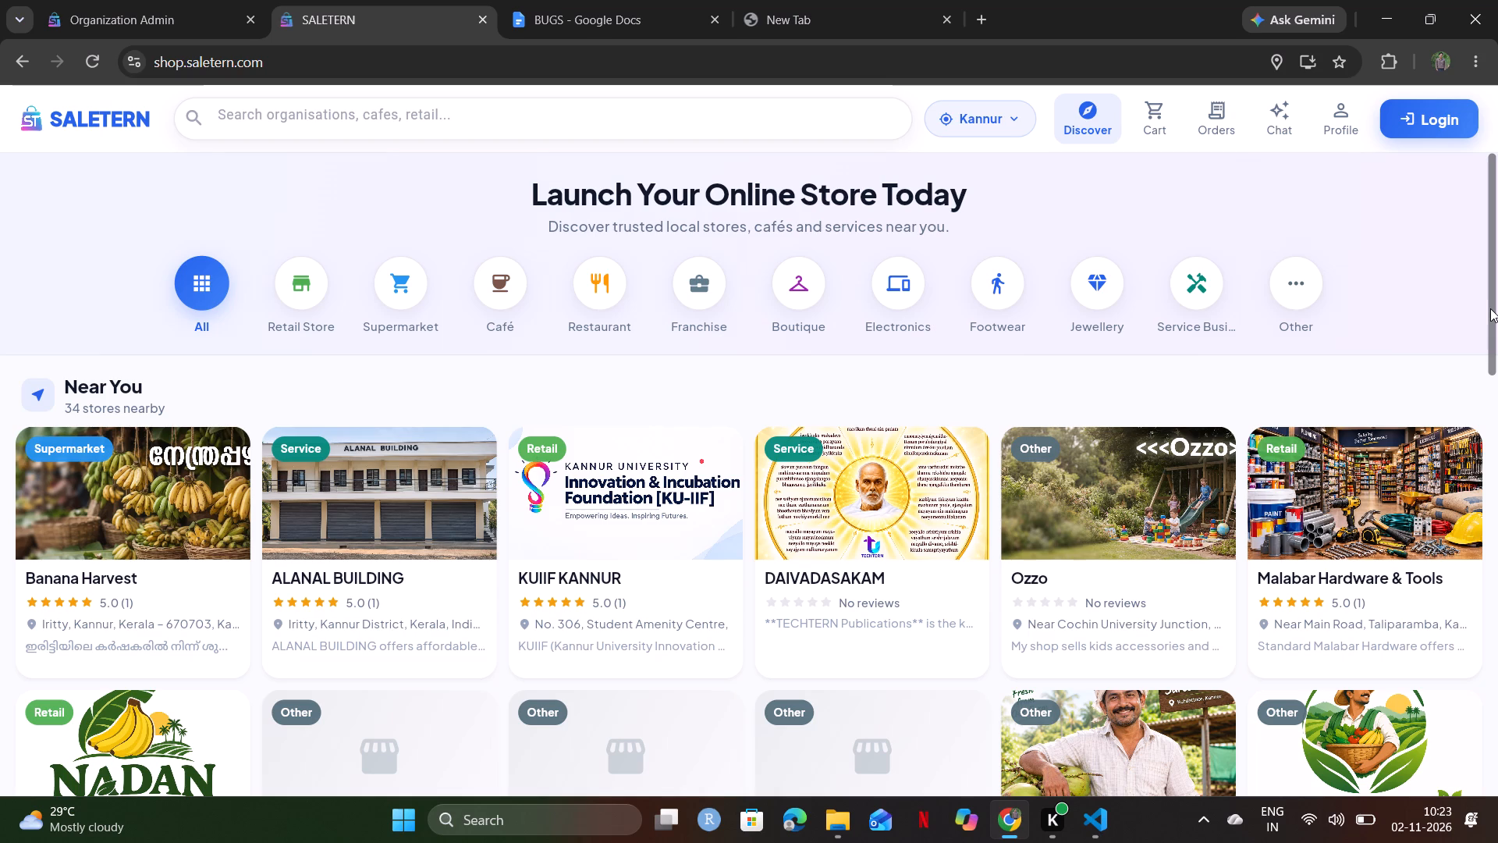
pyautogui.moveTo(1490, 308); pyautogui.dragTo(1497, 748)
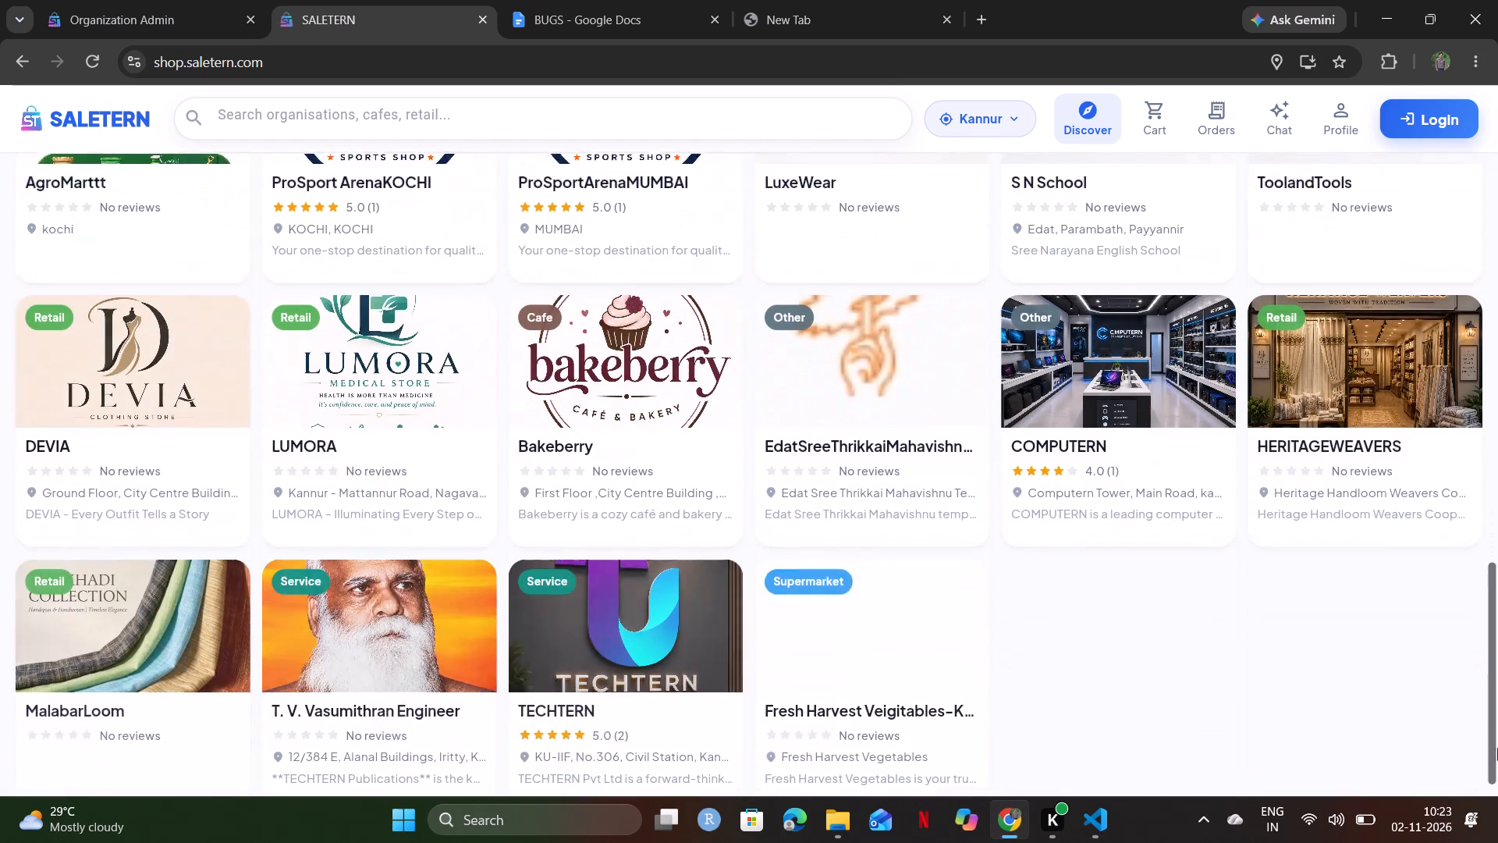
pyautogui.moveTo(1497, 748); pyautogui.dragTo(1497, 638)
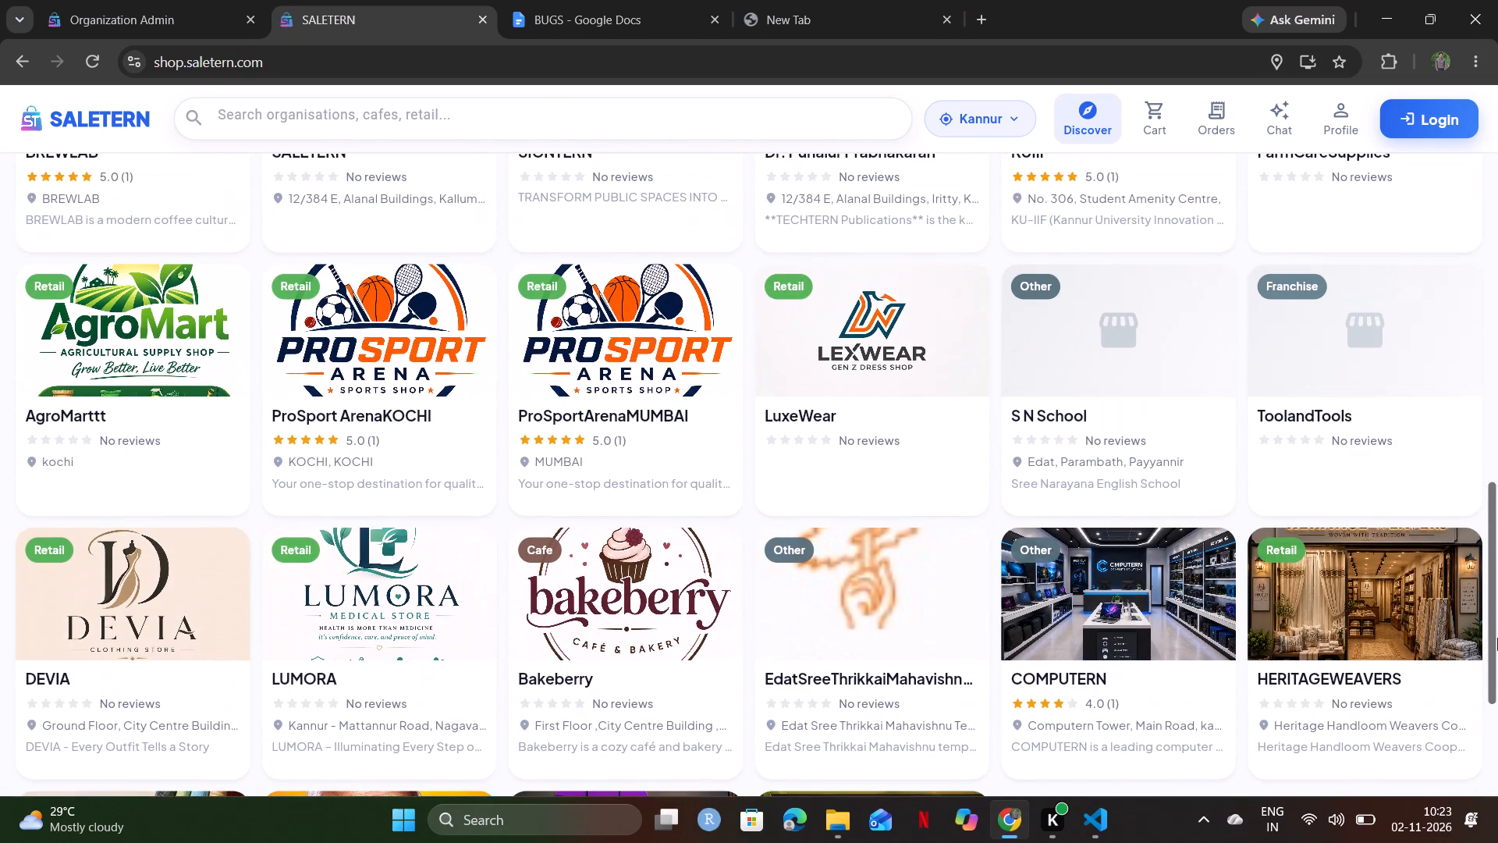
pyautogui.moveTo(1497, 638); pyautogui.dragTo(1494, 474)
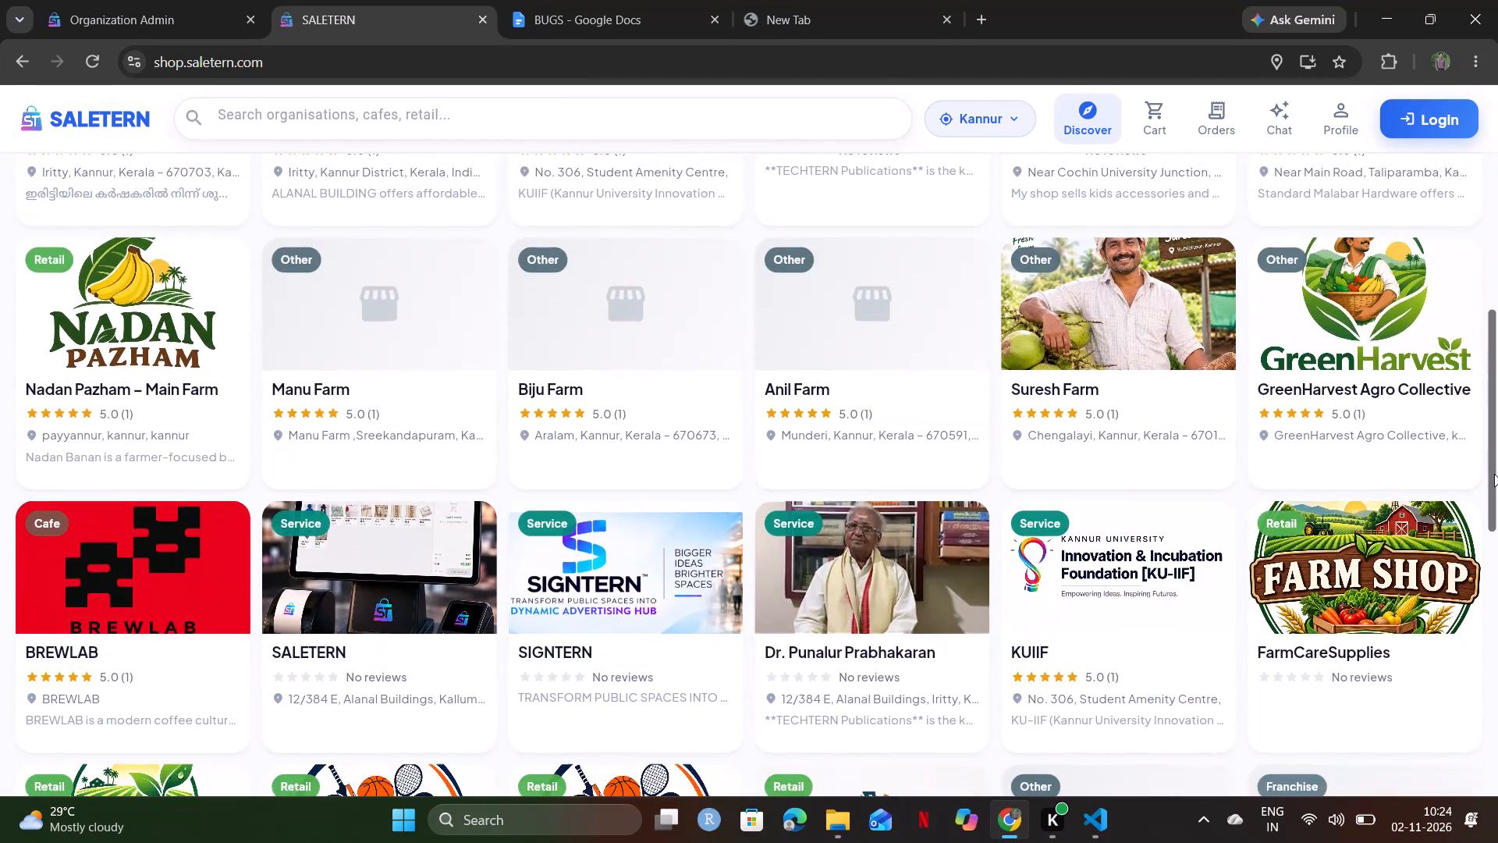
pyautogui.moveTo(1494, 474); pyautogui.dragTo(1497, 387)
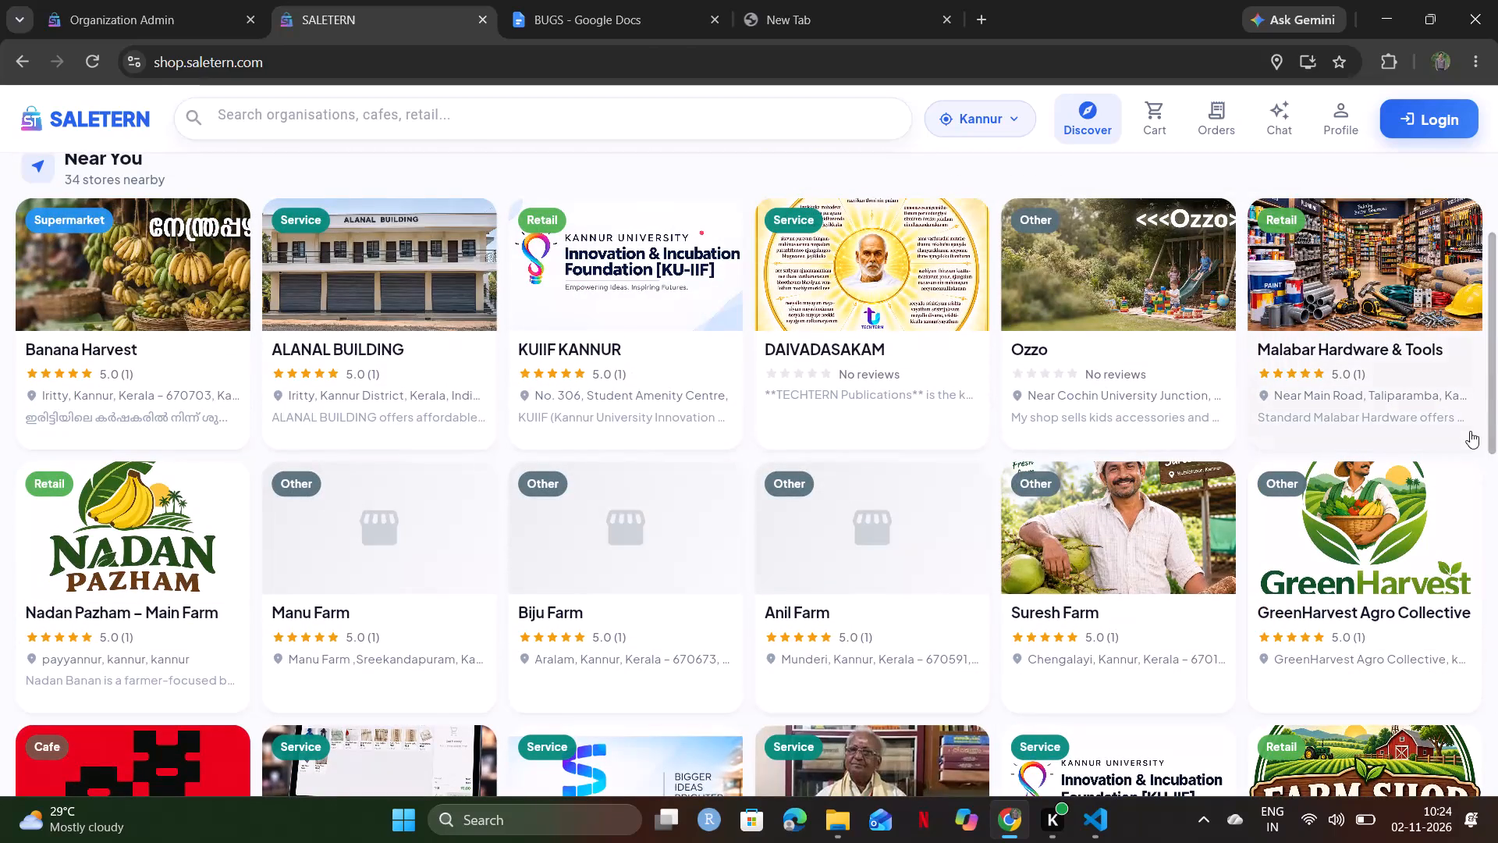
pyautogui.moveTo(1497, 432); pyautogui.dragTo(1496, 341)
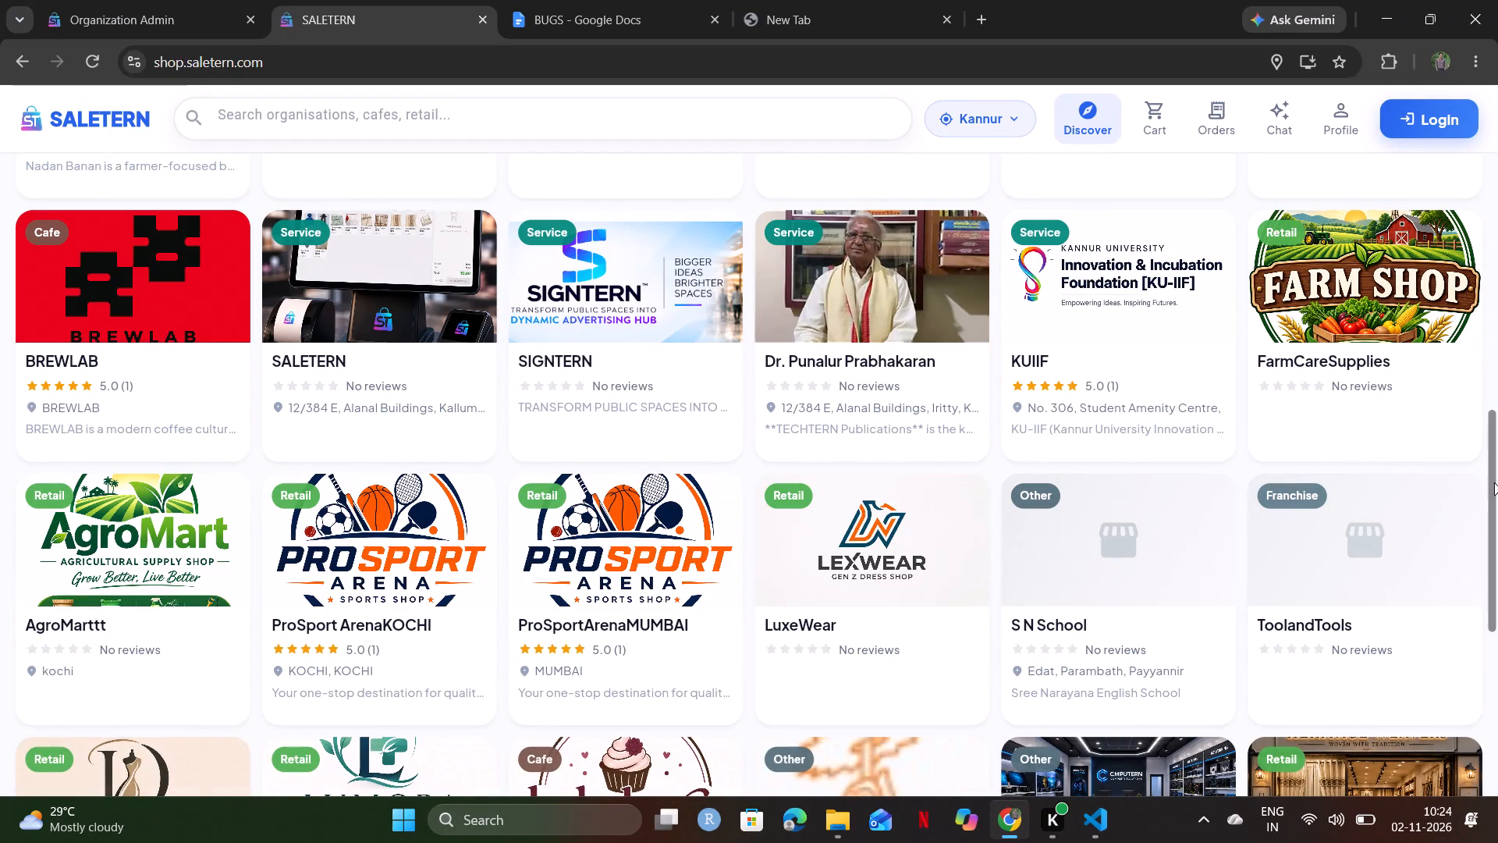
pyautogui.moveTo(1491, 485); pyautogui.dragTo(1492, 0)
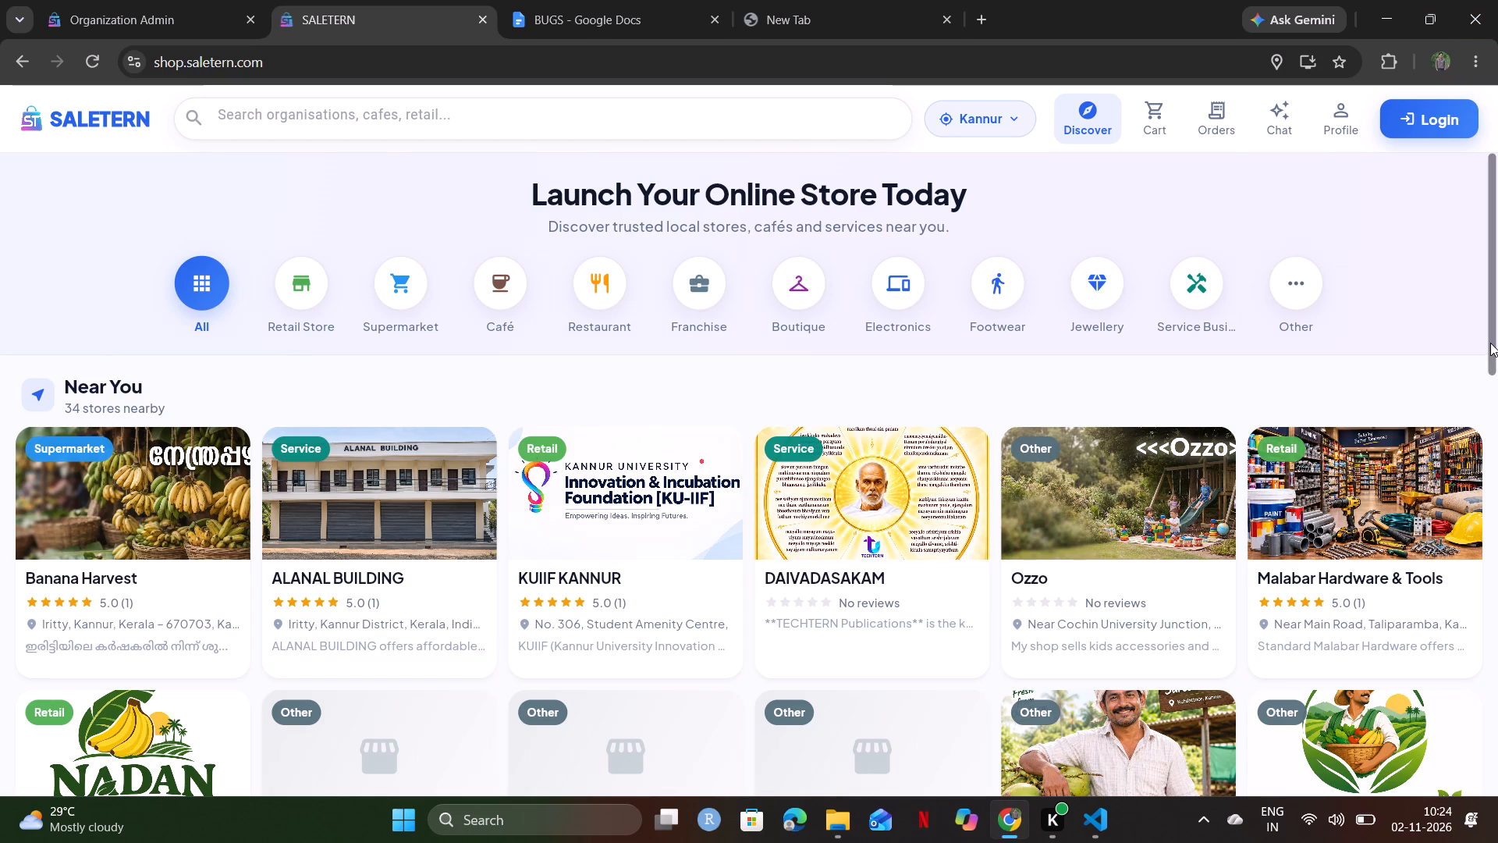
pyautogui.moveTo(1490, 343); pyautogui.dragTo(1484, 438)
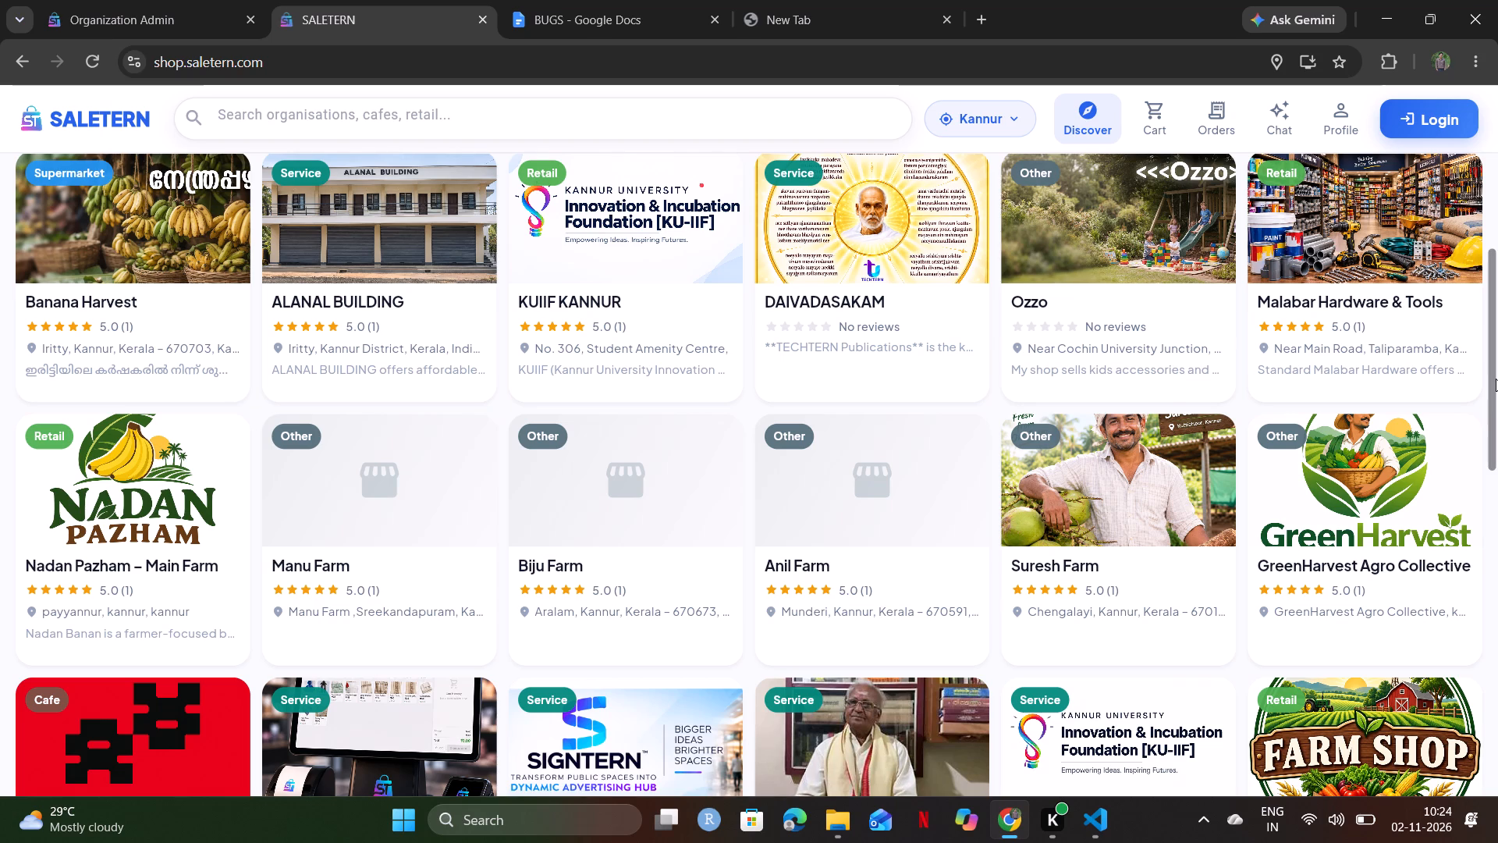
pyautogui.click(1496, 379)
pyautogui.moveTo(1492, 380); pyautogui.dragTo(1497, 202)
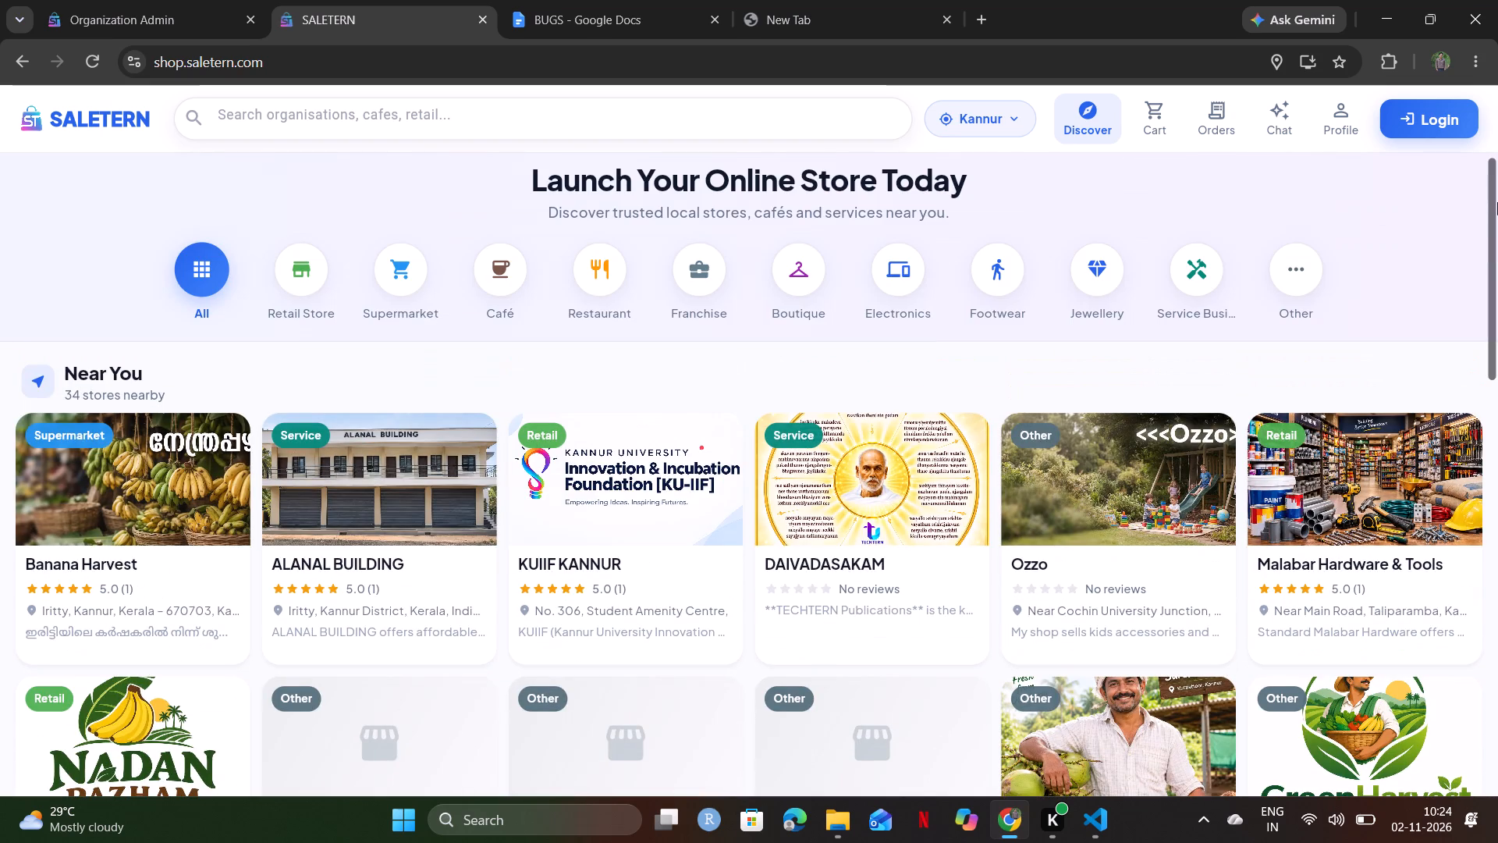
pyautogui.moveTo(1497, 202); pyautogui.dragTo(1497, 619)
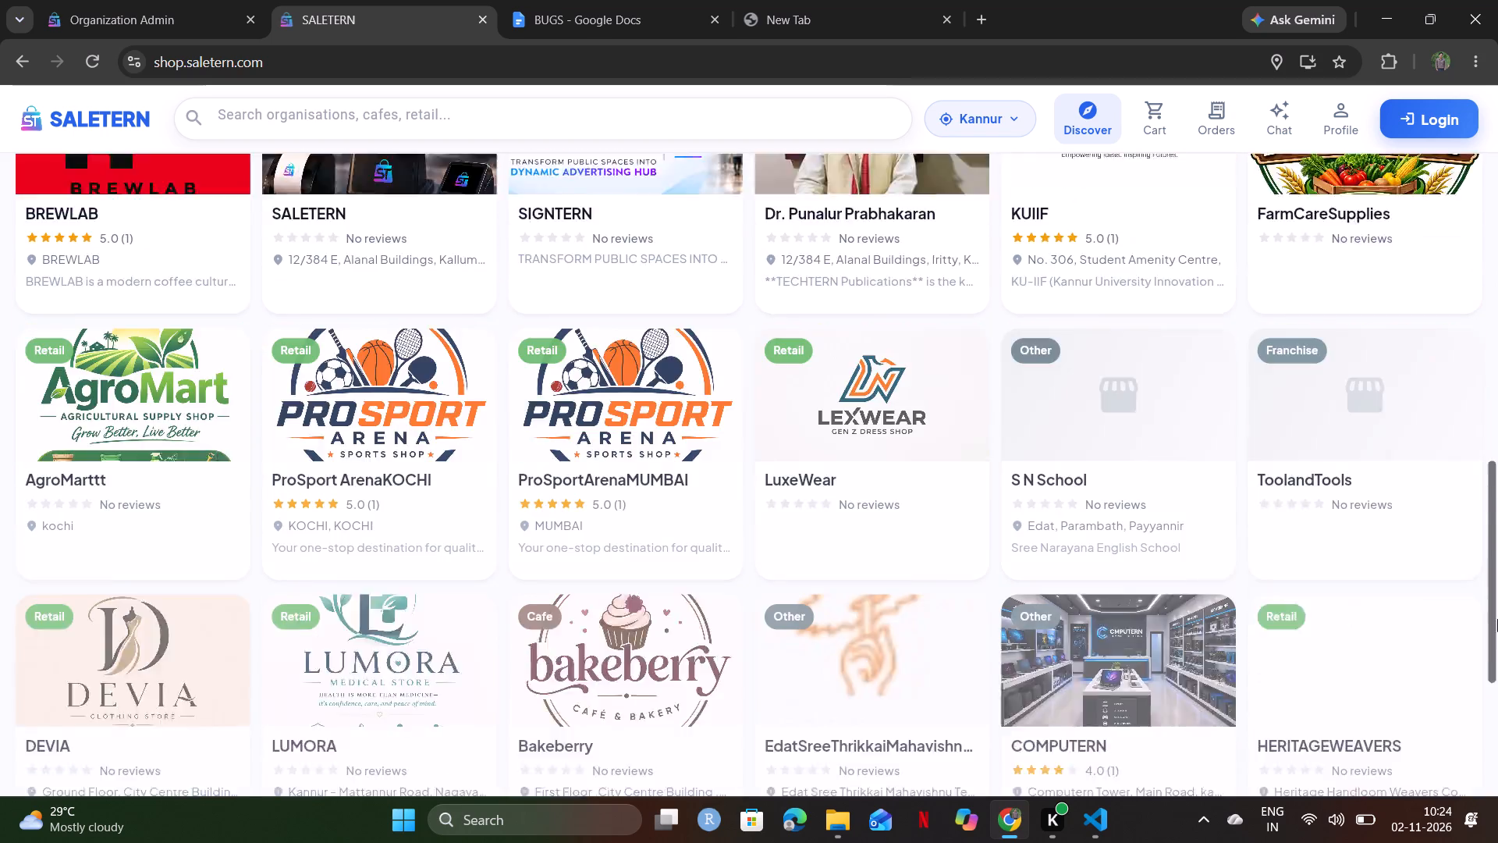
pyautogui.moveTo(1497, 619); pyautogui.dragTo(1492, 71)
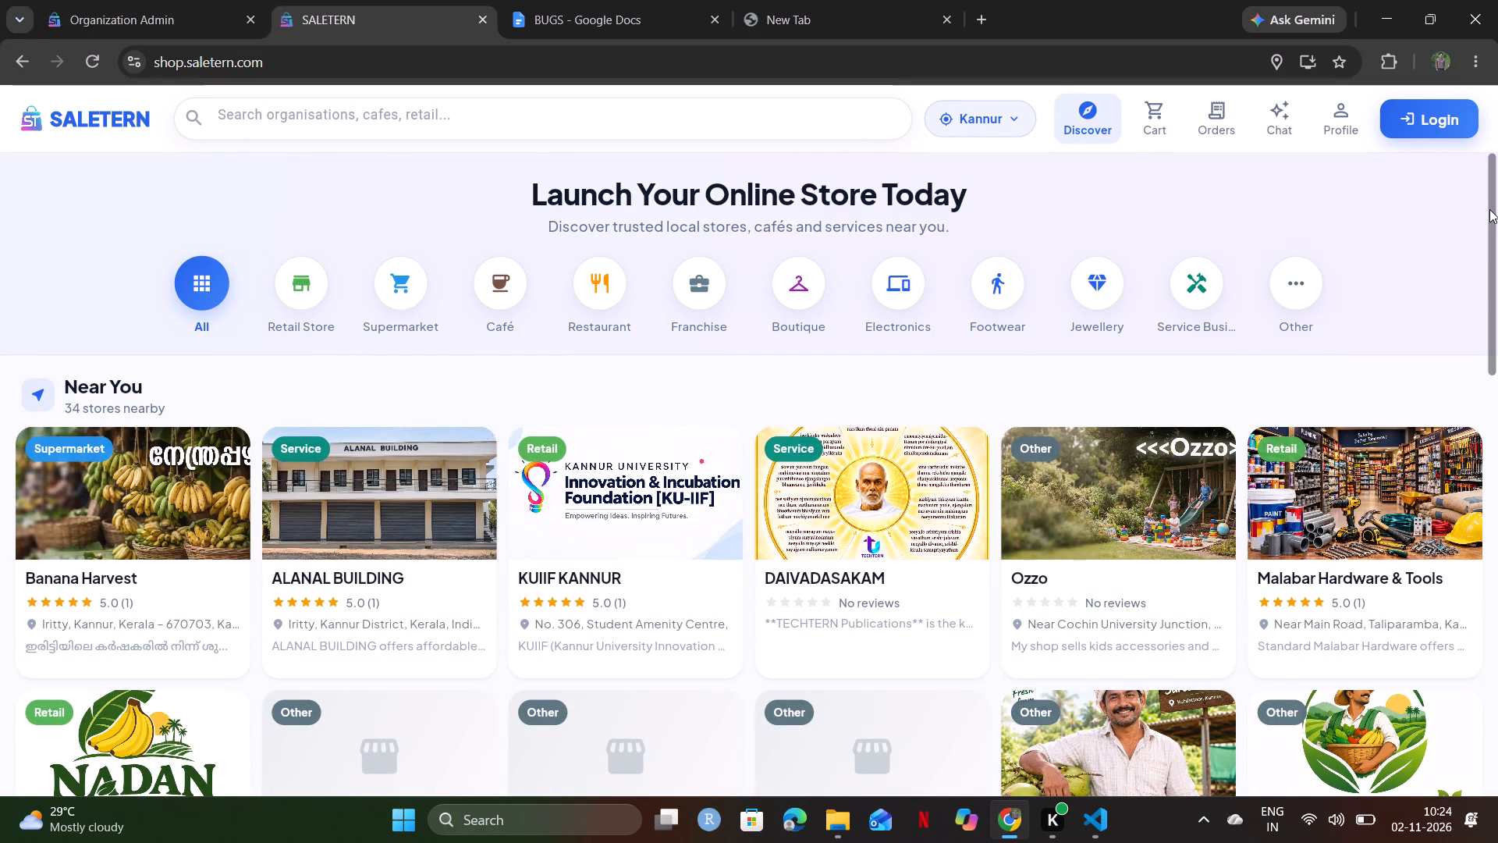
pyautogui.moveTo(1489, 209); pyautogui.dragTo(1494, 231)
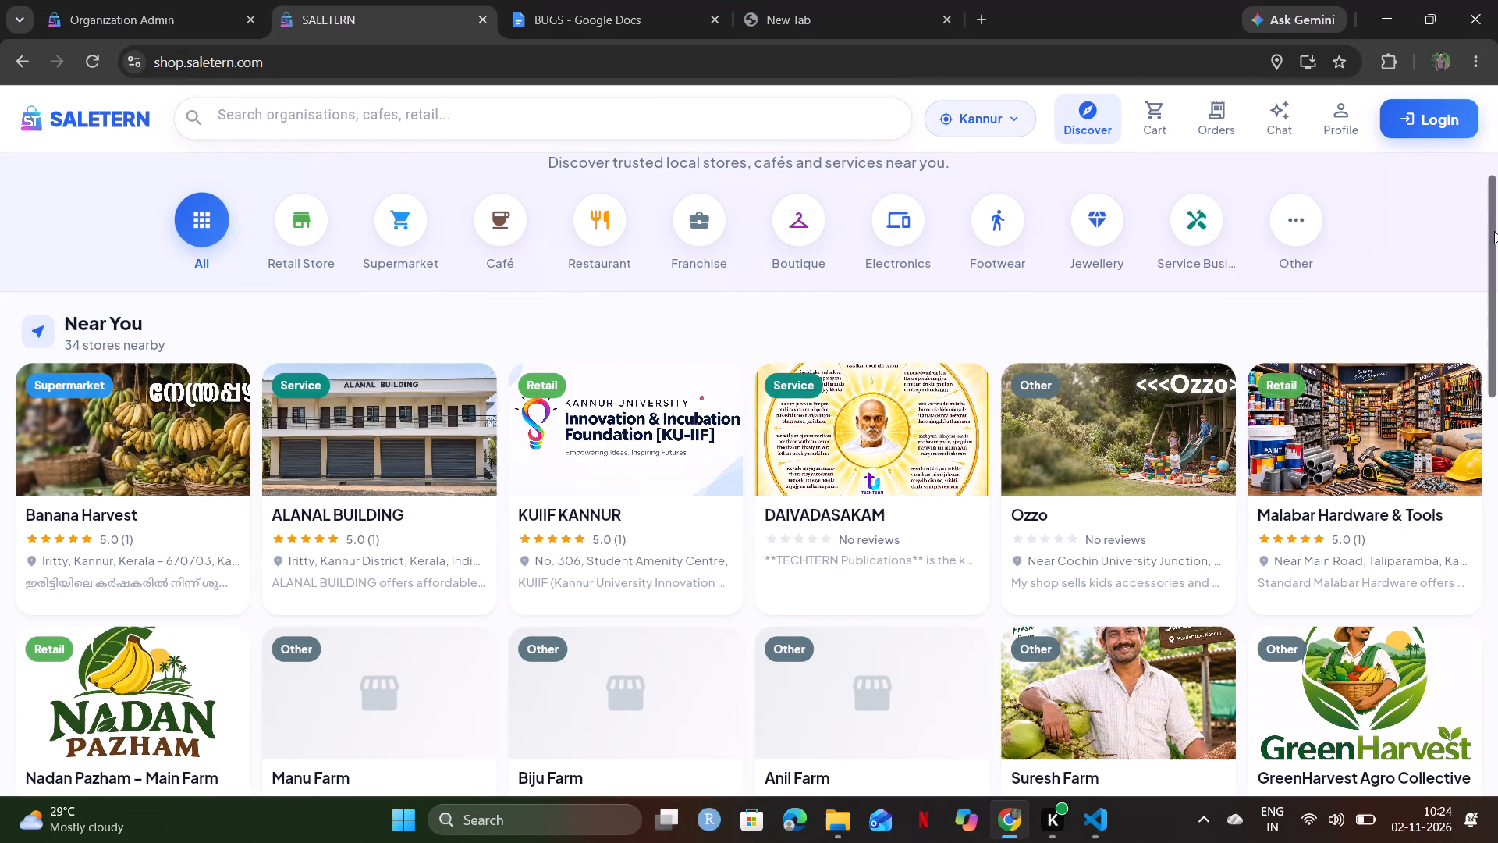
pyautogui.moveTo(1494, 231); pyautogui.dragTo(1497, 247)
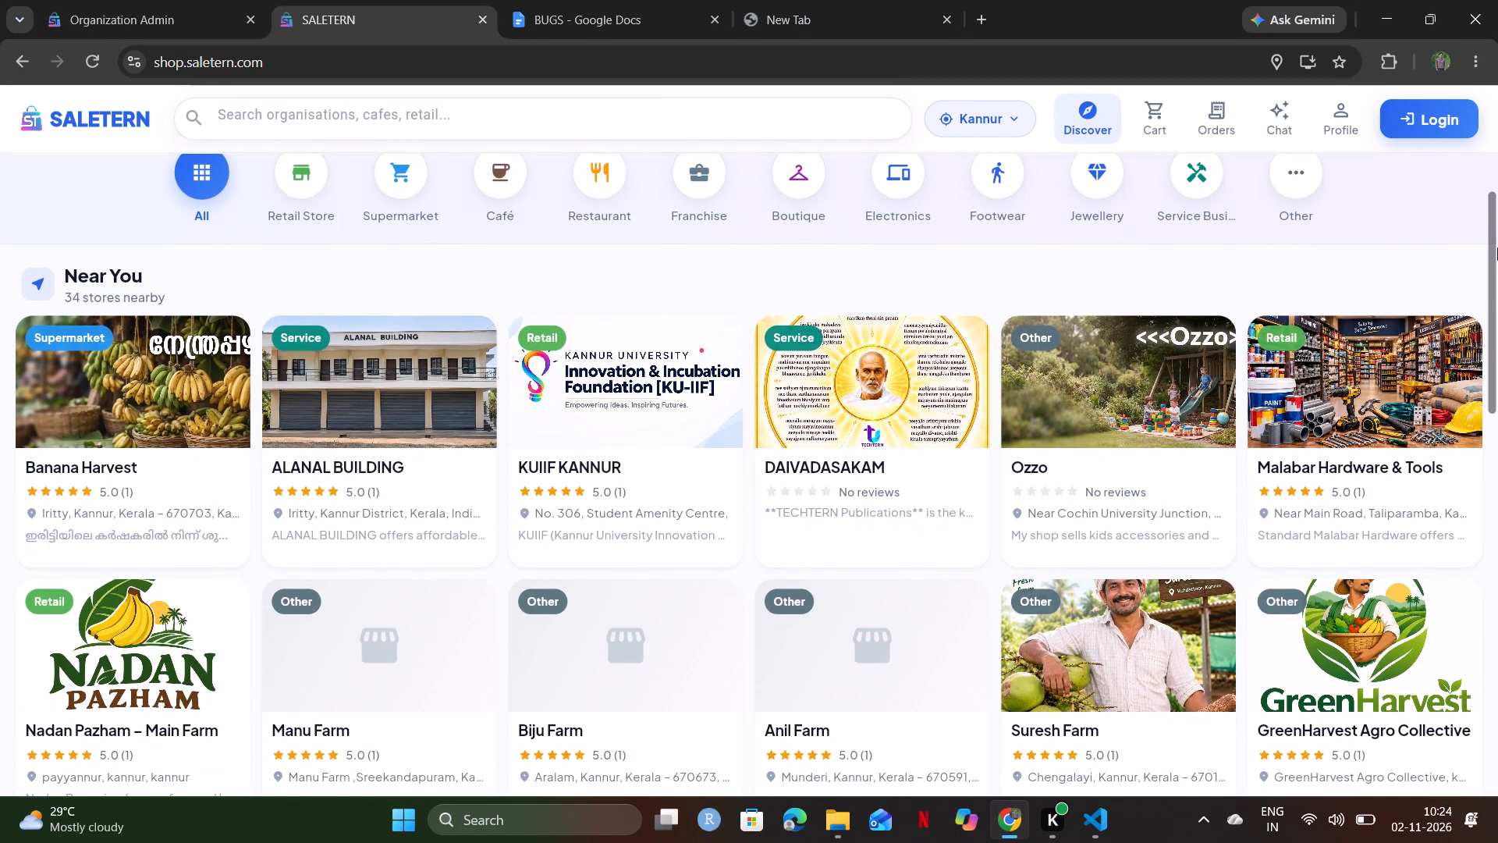
# View the Banana Harvest store page and return to the marketplace's store list.
pyautogui.click(122, 389)
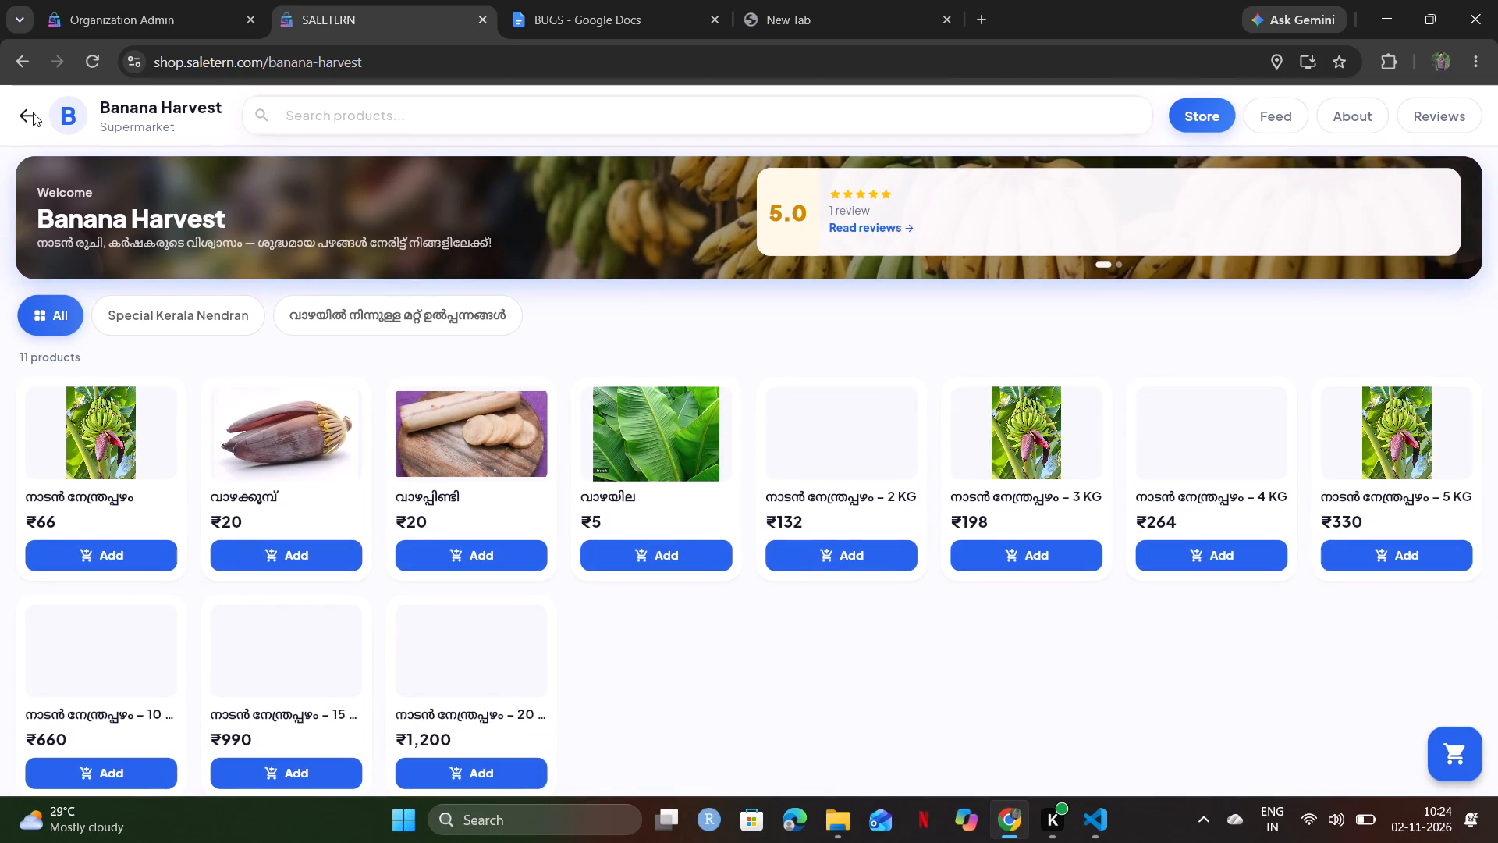
pyautogui.click(33, 112)
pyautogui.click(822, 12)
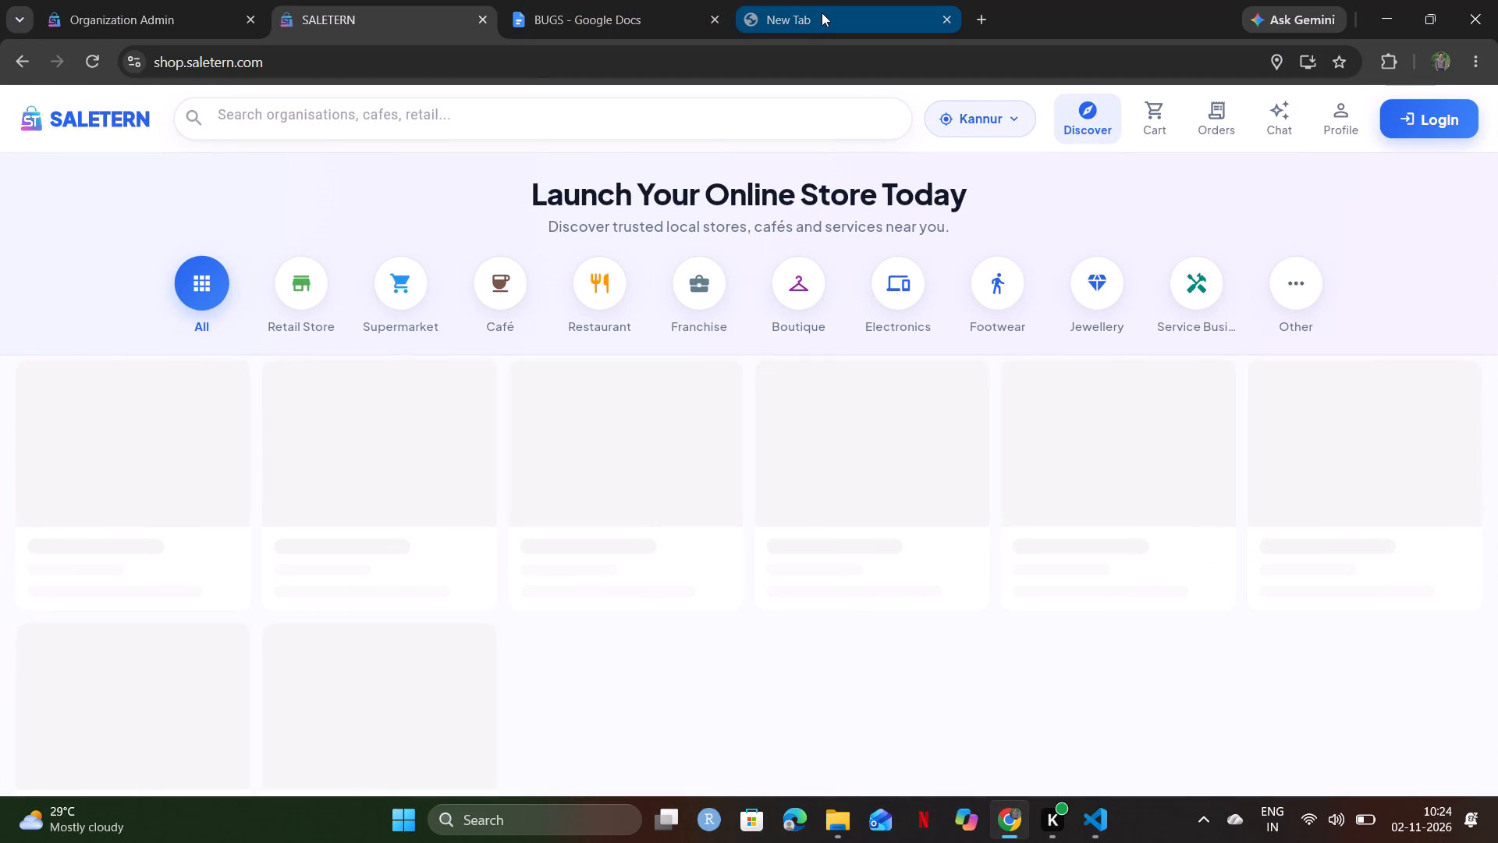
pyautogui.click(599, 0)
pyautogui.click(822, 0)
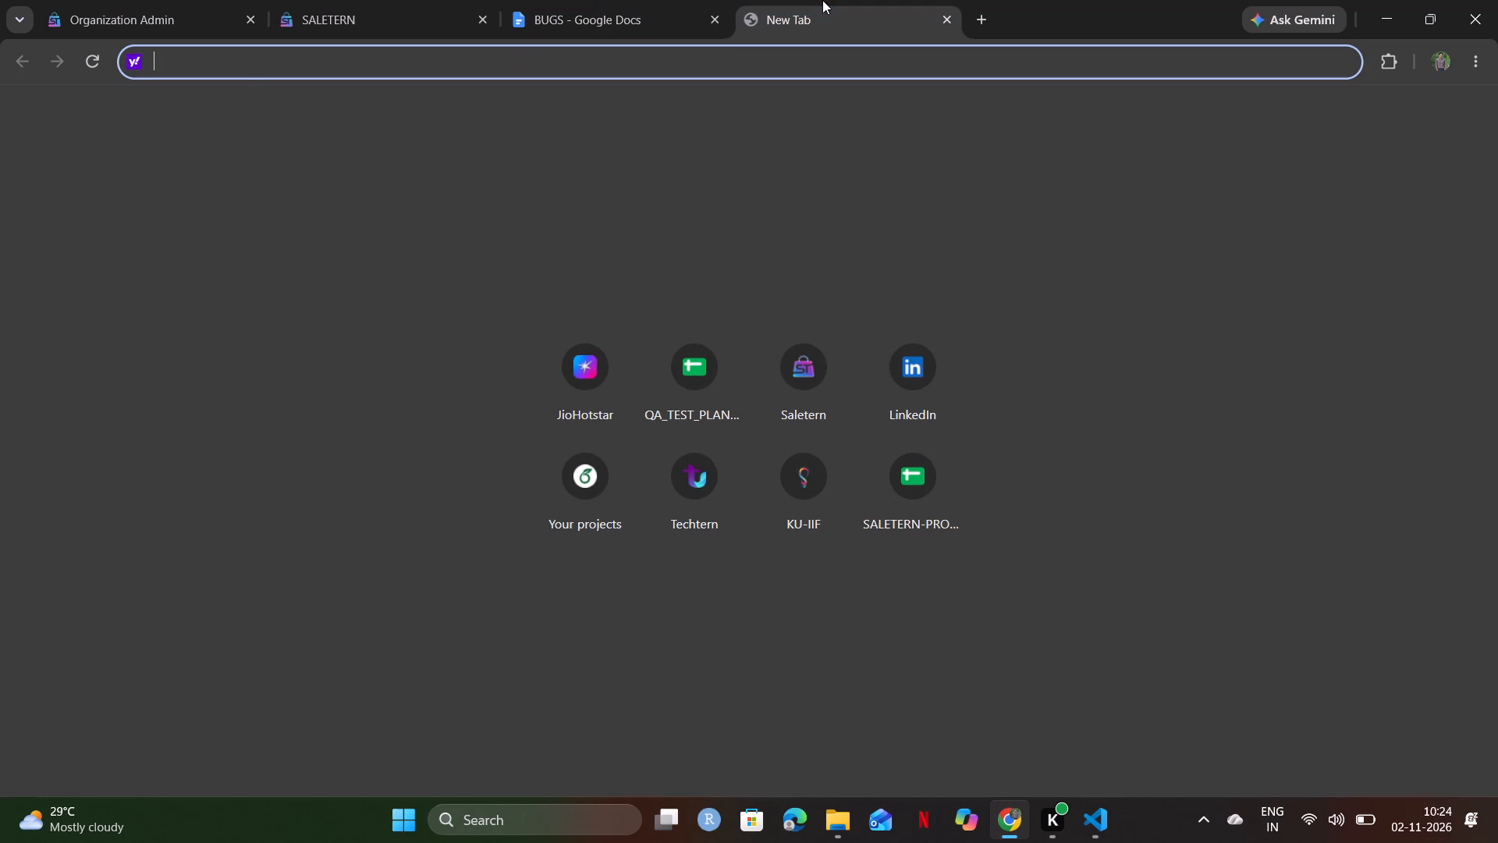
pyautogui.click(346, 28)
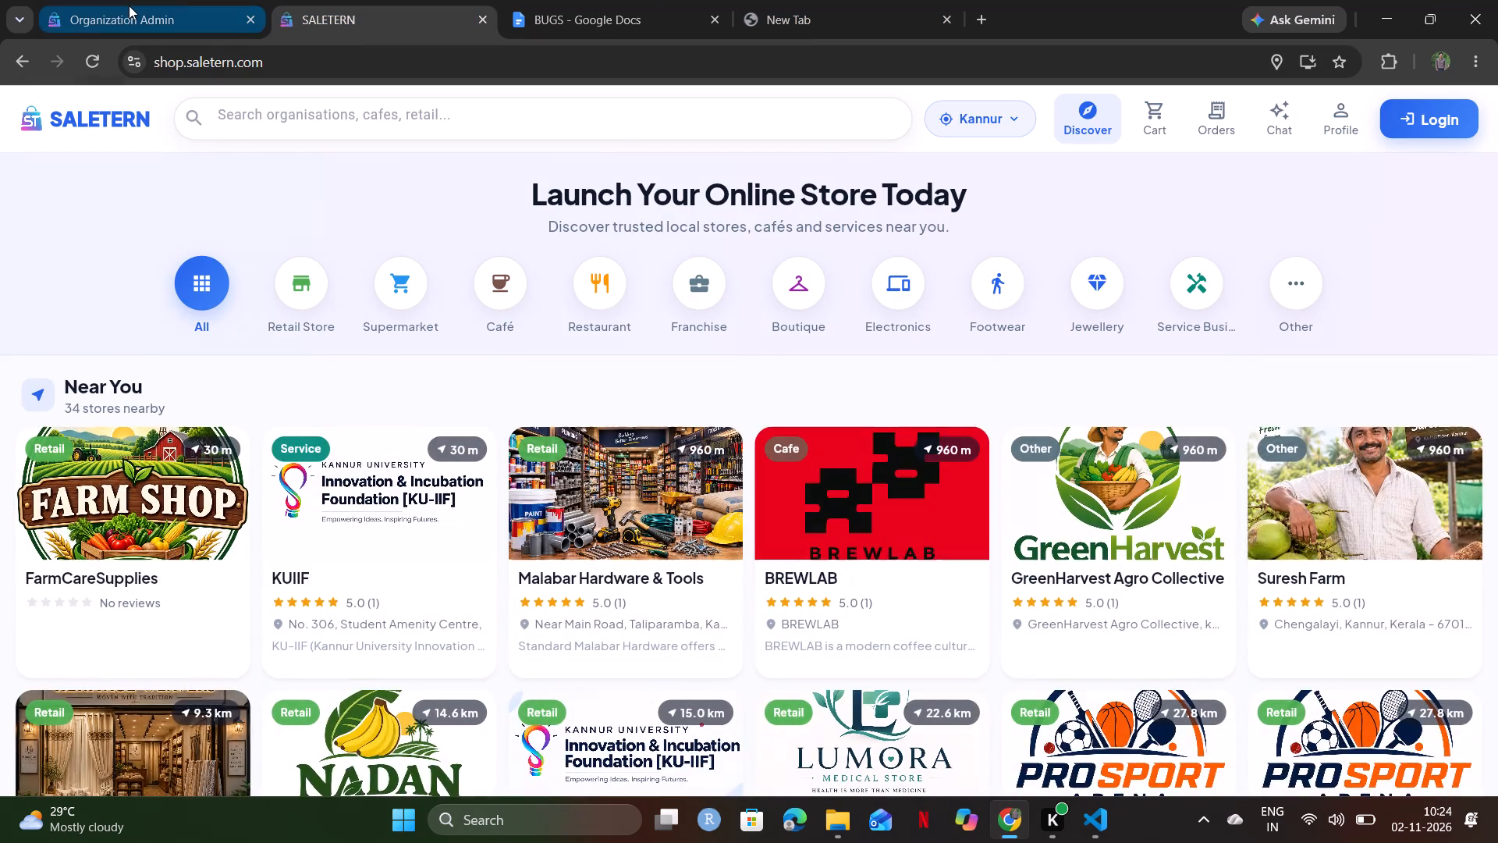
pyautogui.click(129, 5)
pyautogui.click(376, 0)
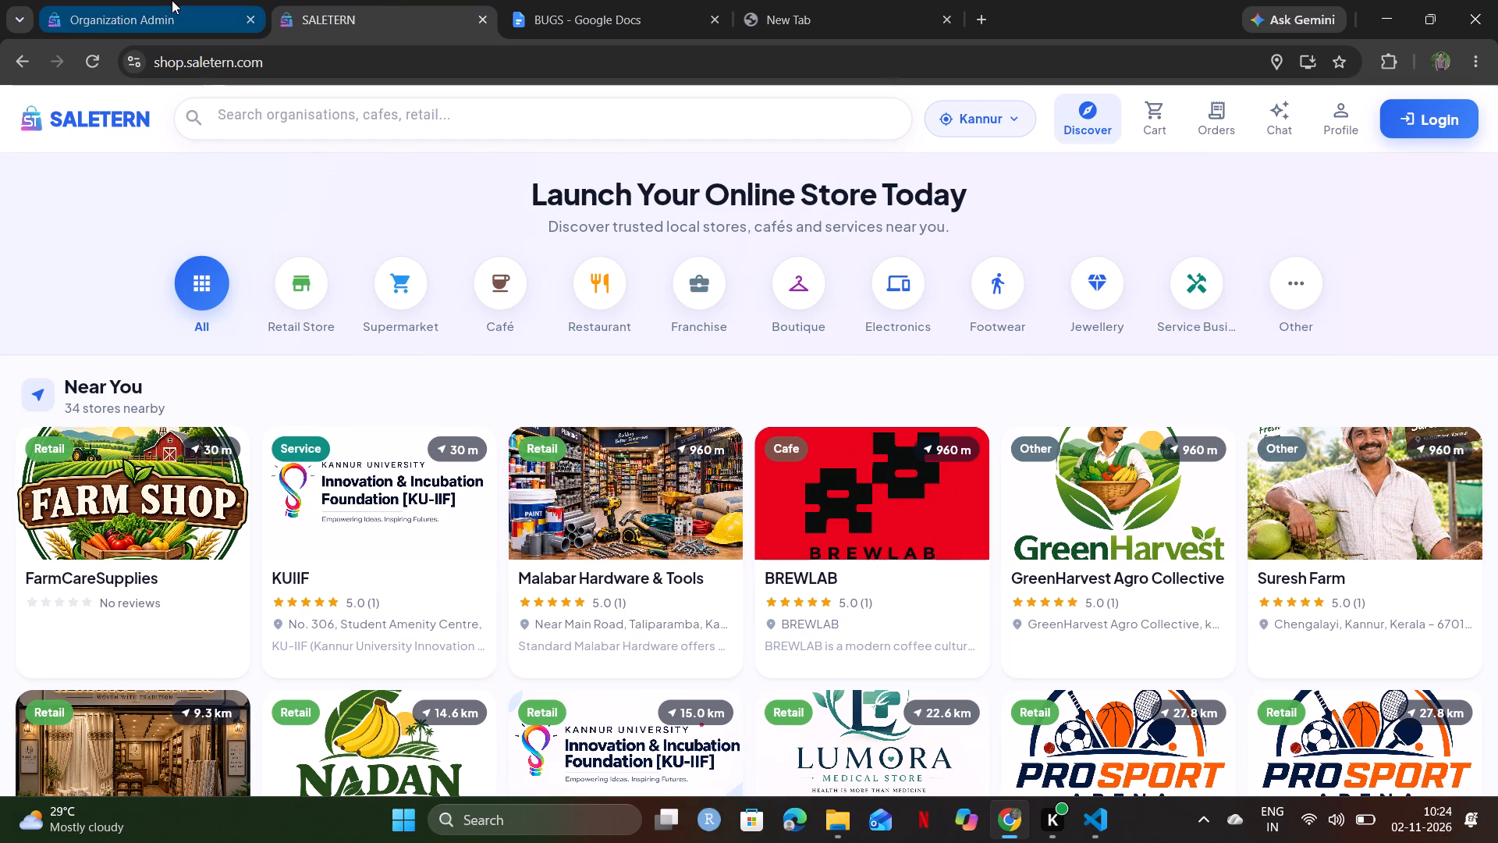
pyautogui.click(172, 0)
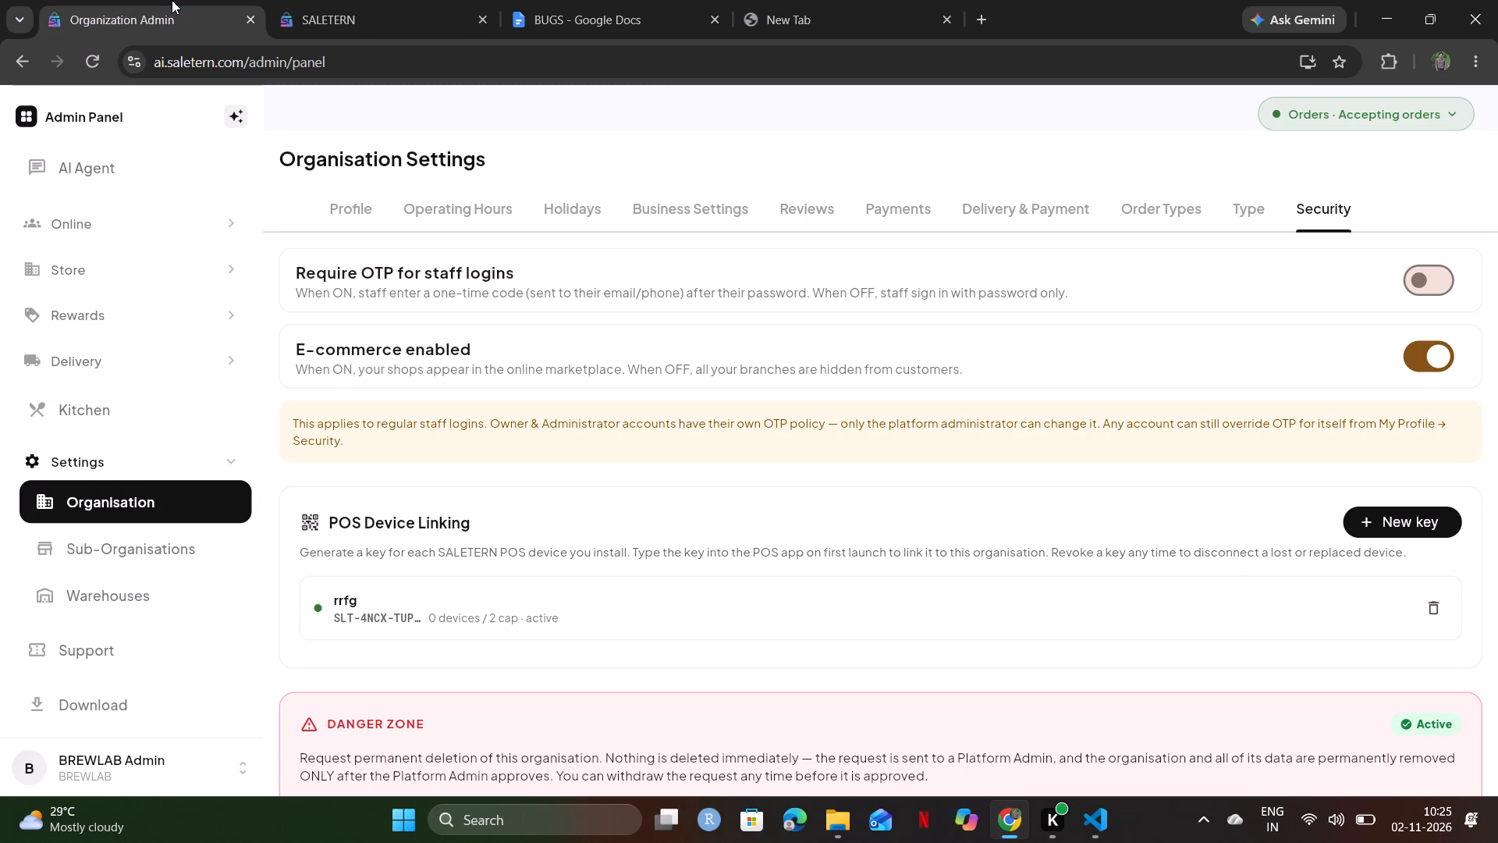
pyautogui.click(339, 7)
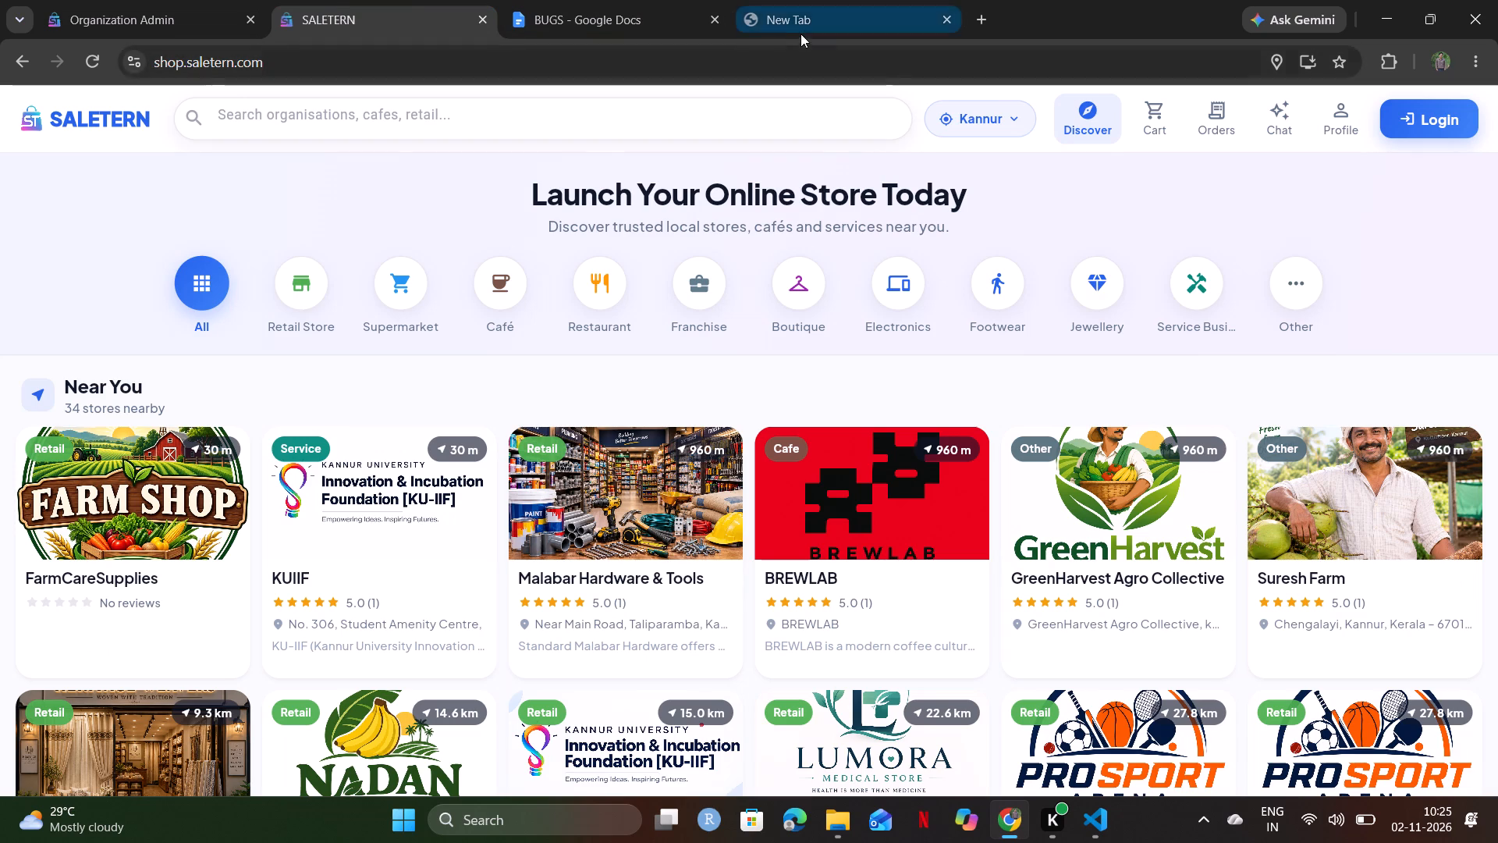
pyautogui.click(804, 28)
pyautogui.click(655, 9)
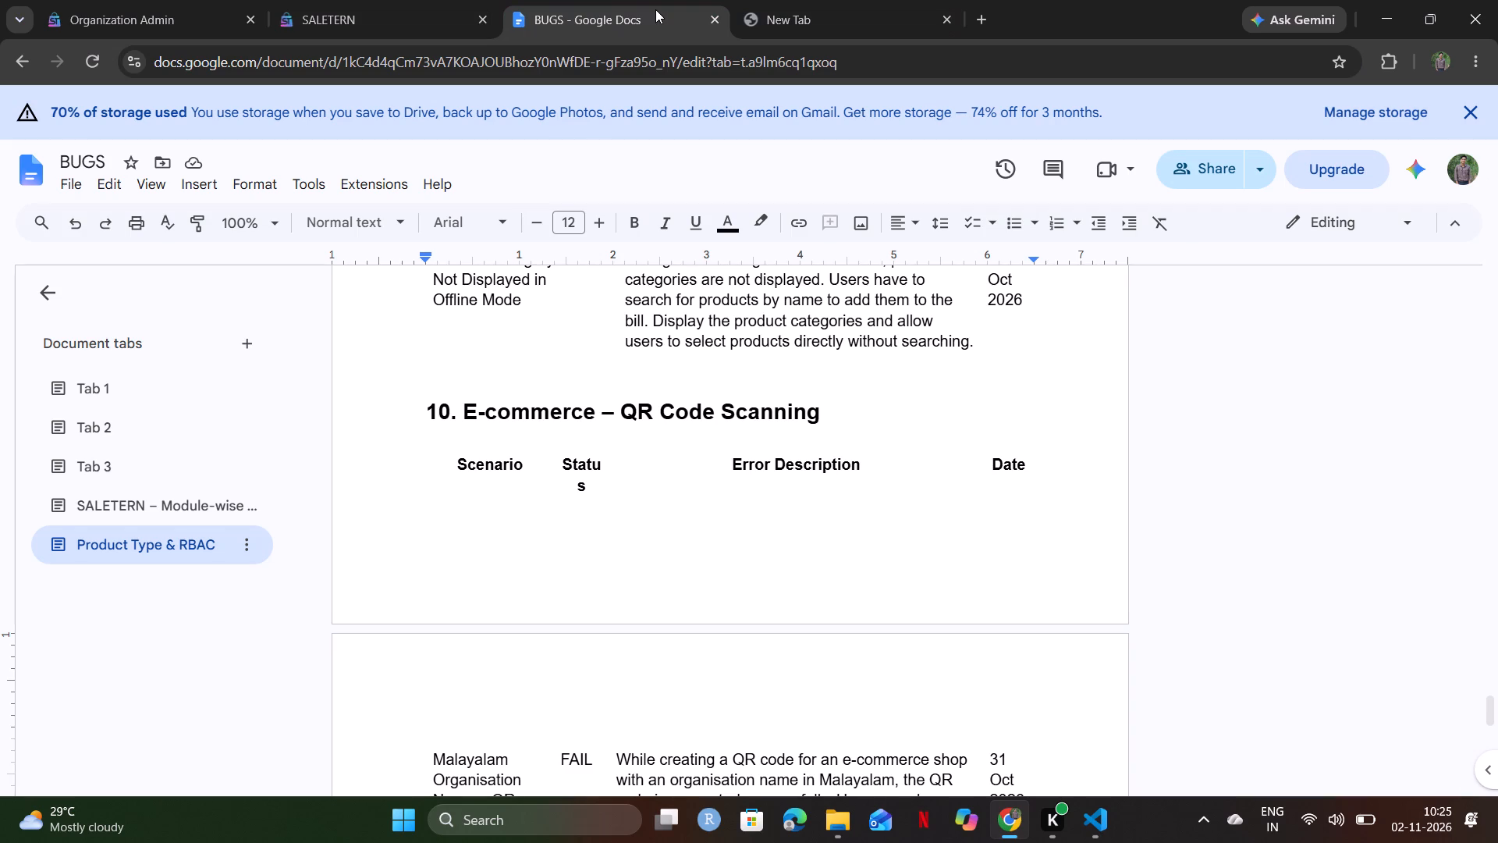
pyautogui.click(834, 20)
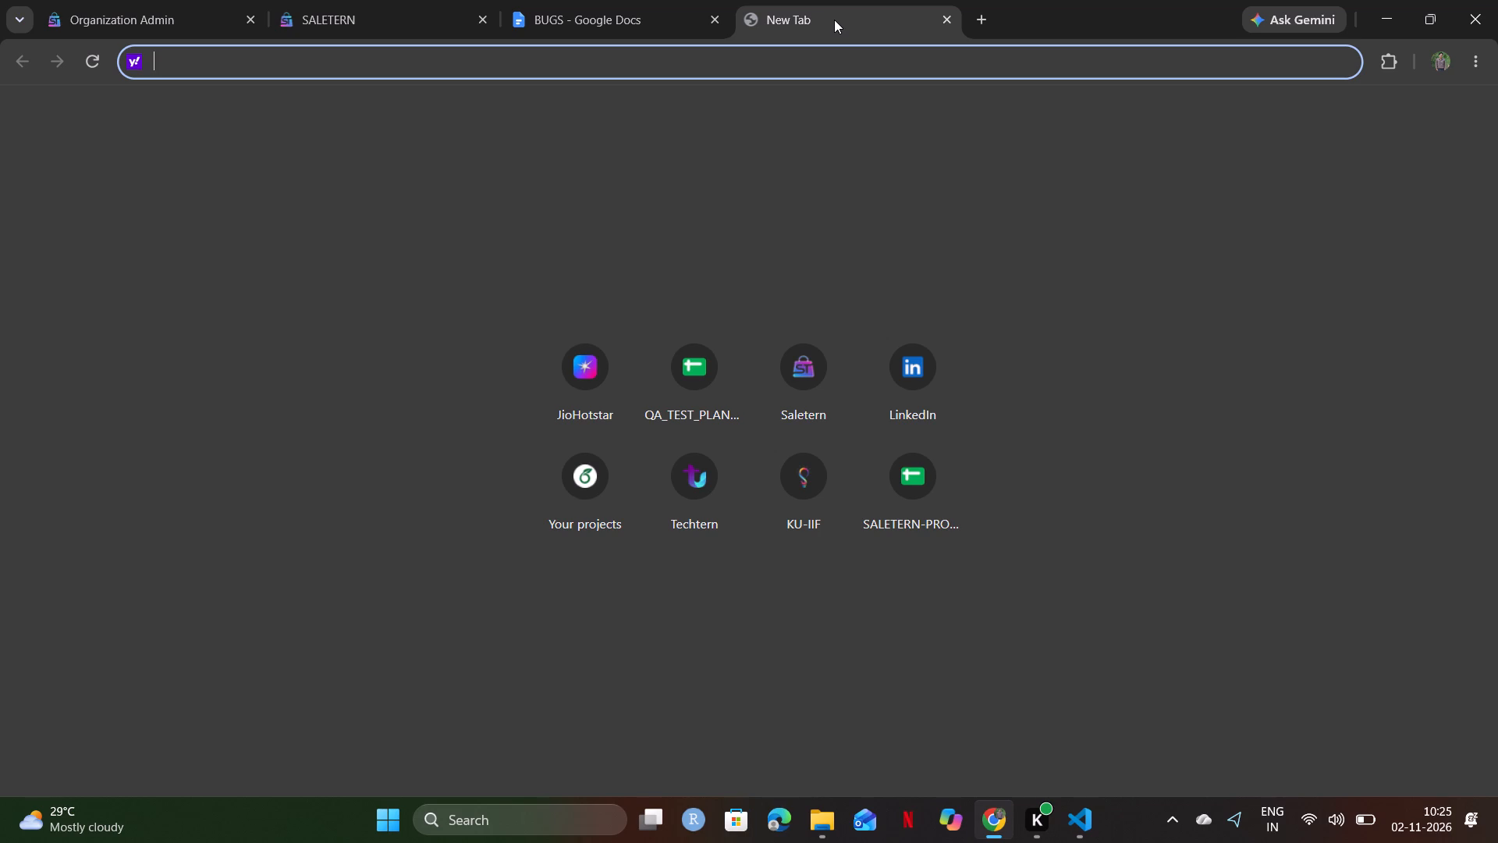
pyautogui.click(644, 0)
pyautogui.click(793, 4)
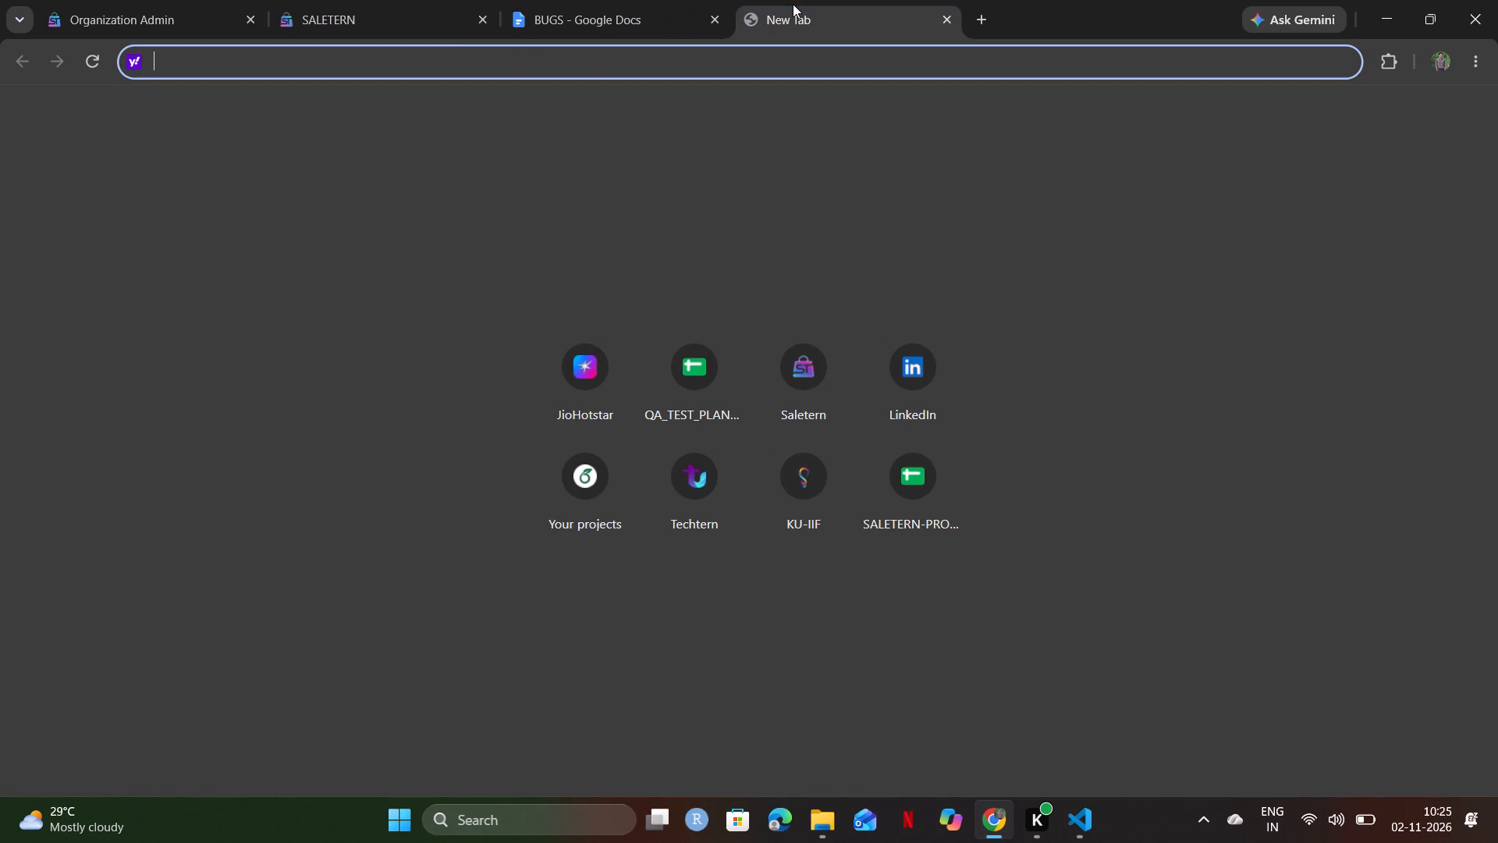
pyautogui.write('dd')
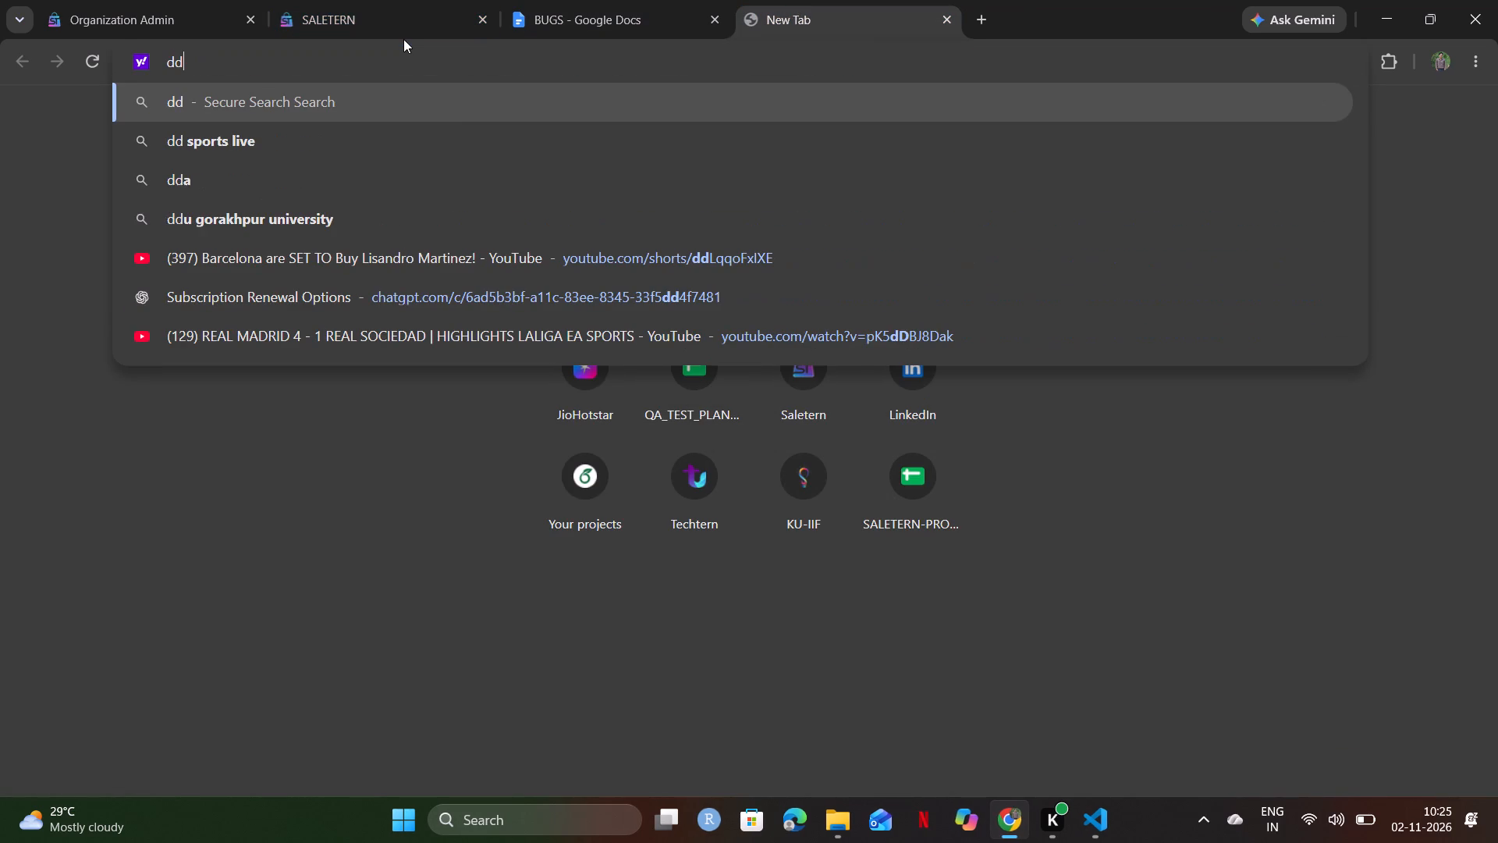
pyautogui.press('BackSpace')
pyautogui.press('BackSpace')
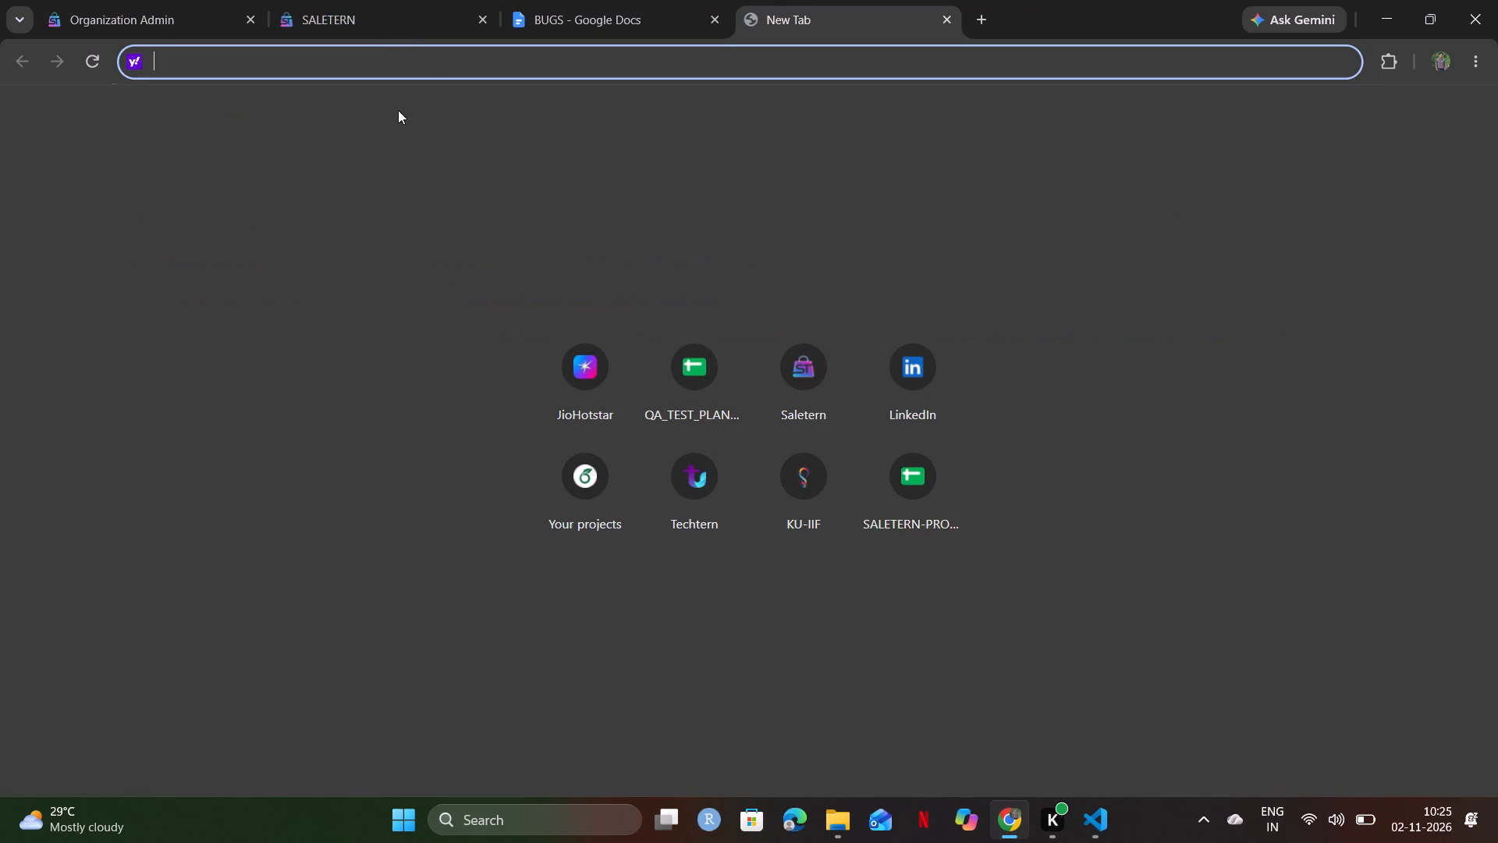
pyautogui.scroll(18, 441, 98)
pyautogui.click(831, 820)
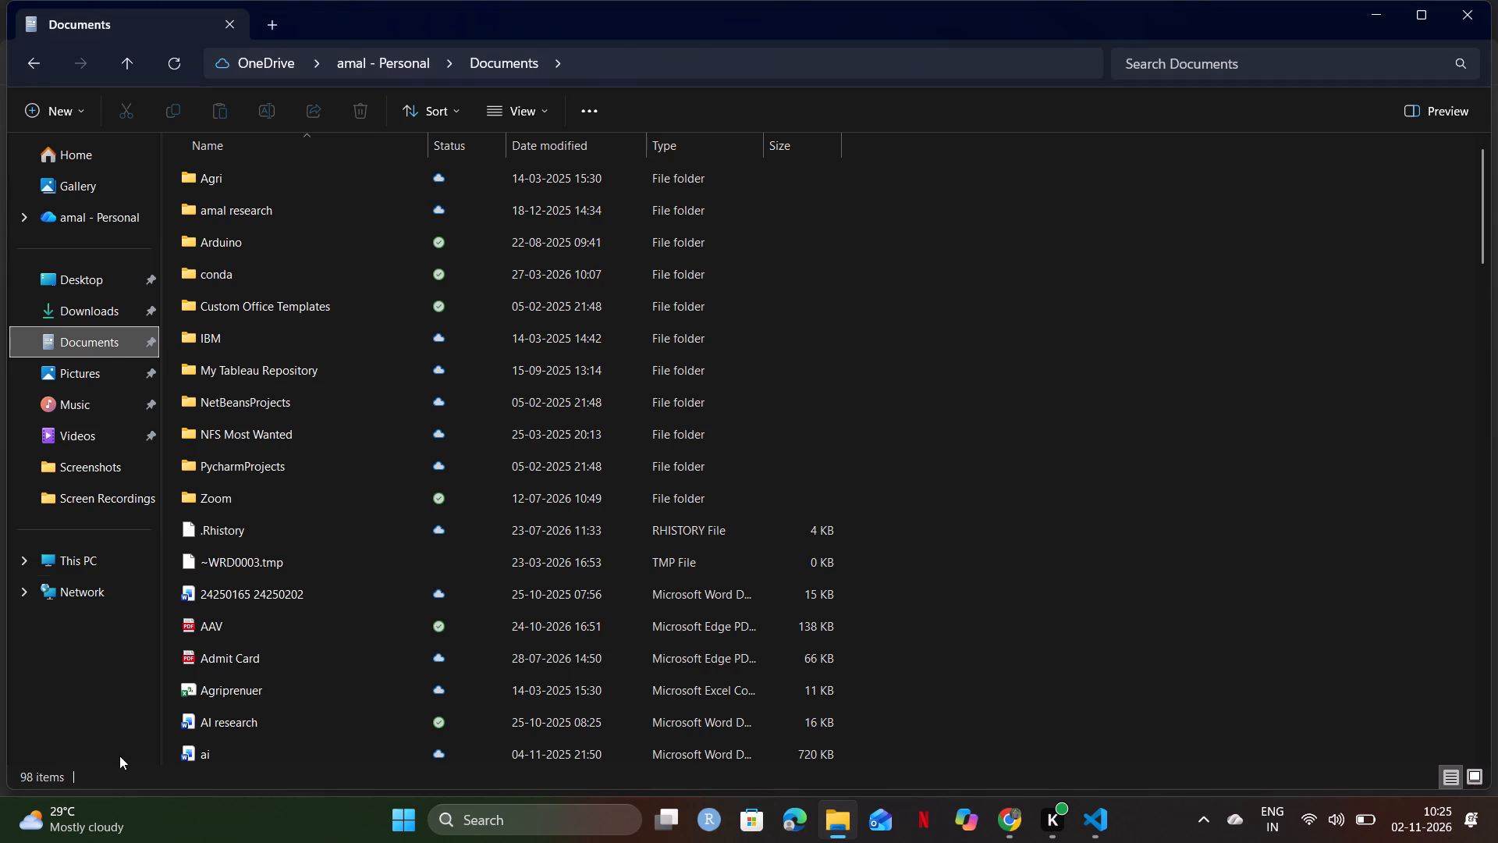
# Look through the full file list of the Documents folder in File Explorer, from the folders down to the last files.
pyautogui.click(125, 318)
pyautogui.click(113, 350)
pyautogui.moveTo(1483, 155); pyautogui.dragTo(1486, 225)
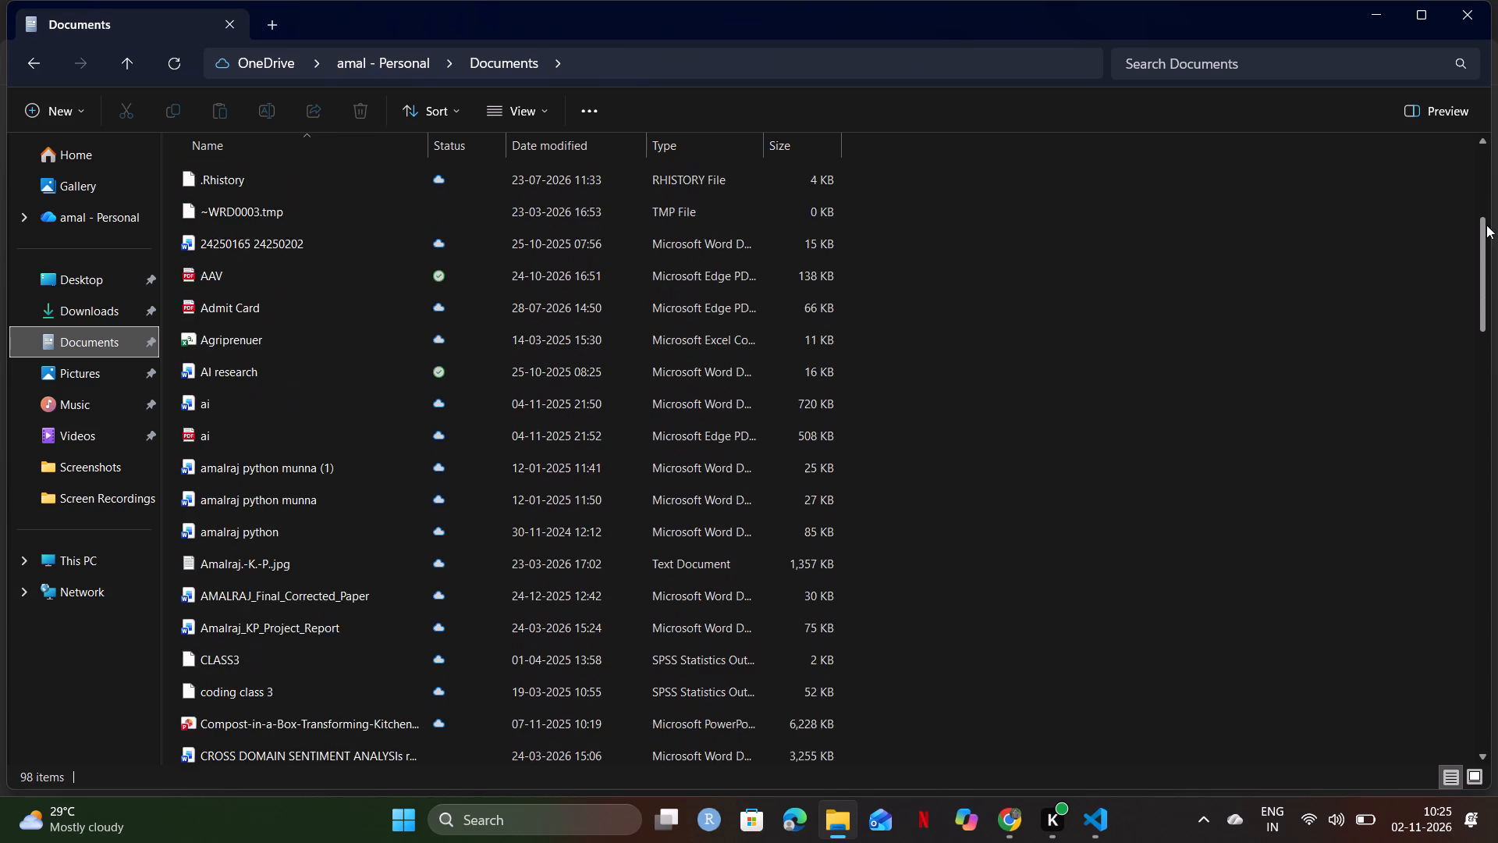
pyautogui.moveTo(1486, 225); pyautogui.dragTo(1497, 389)
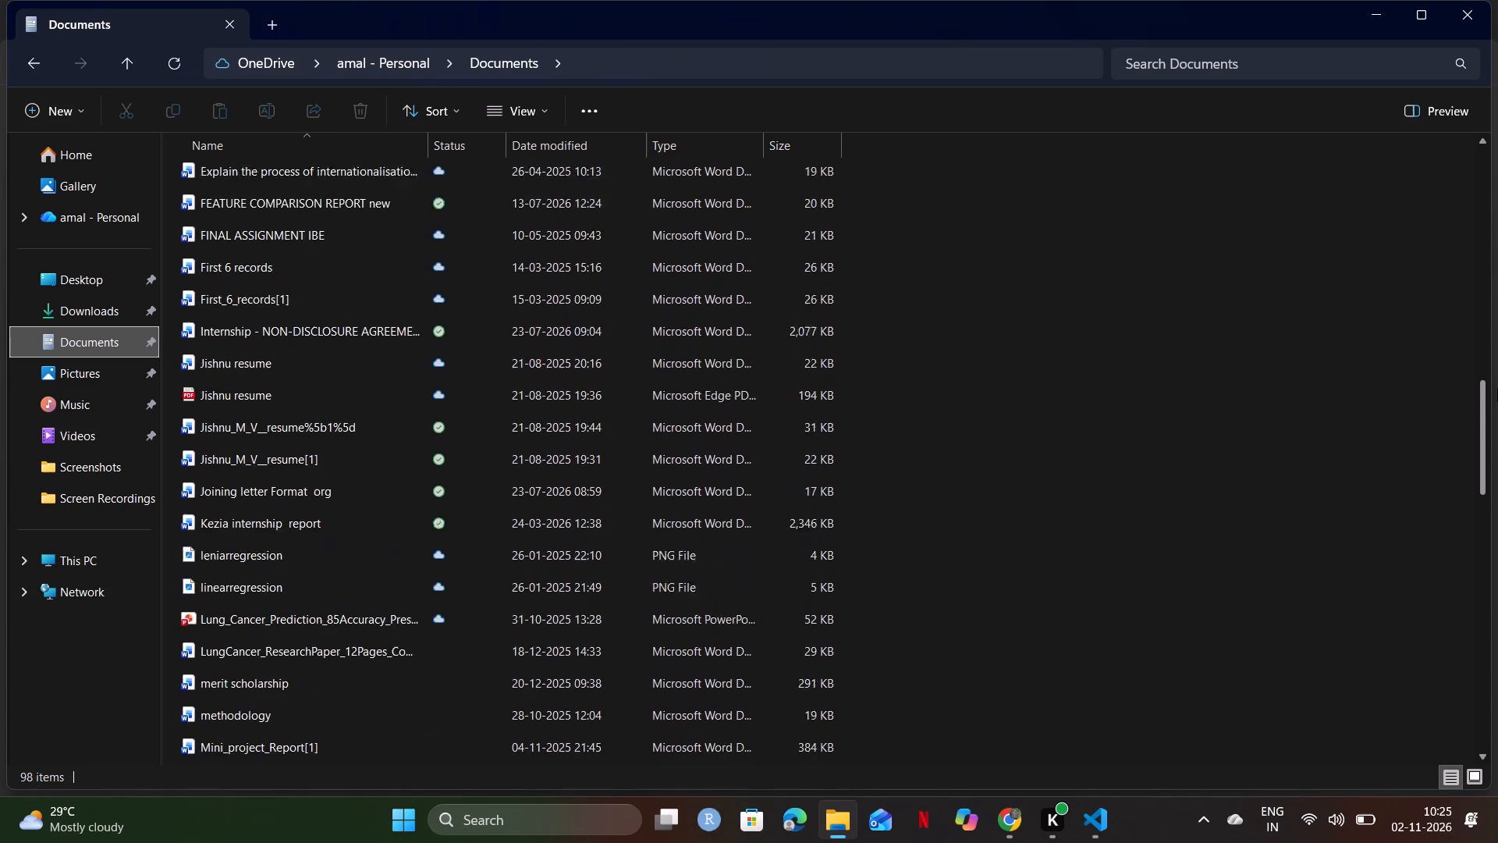
pyautogui.moveTo(1497, 389); pyautogui.dragTo(1497, 376)
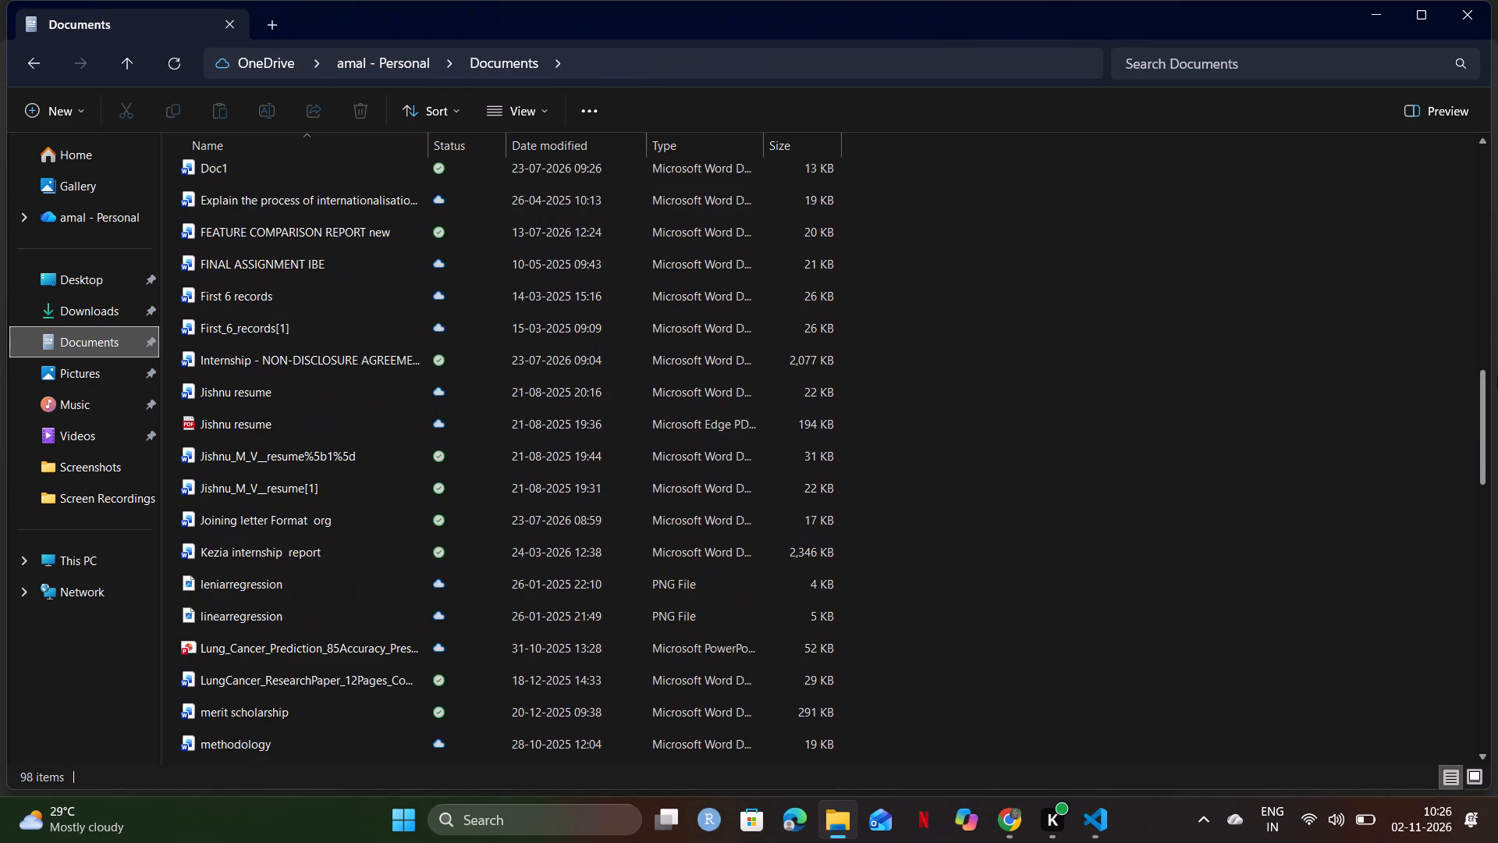
pyautogui.moveTo(1497, 376); pyautogui.dragTo(1478, 749)
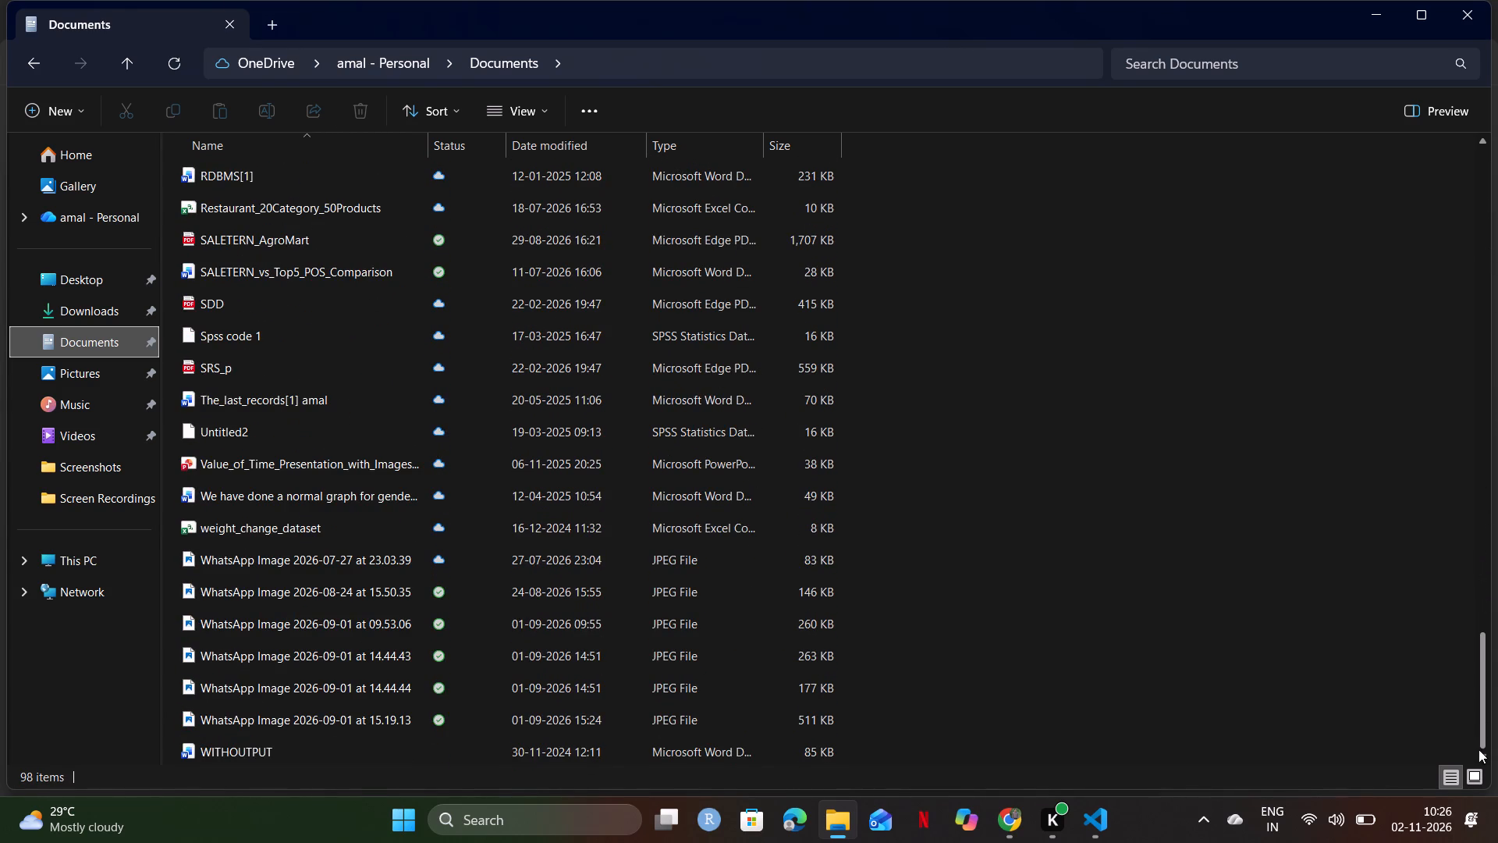
pyautogui.moveTo(1478, 749); pyautogui.dragTo(1471, 775)
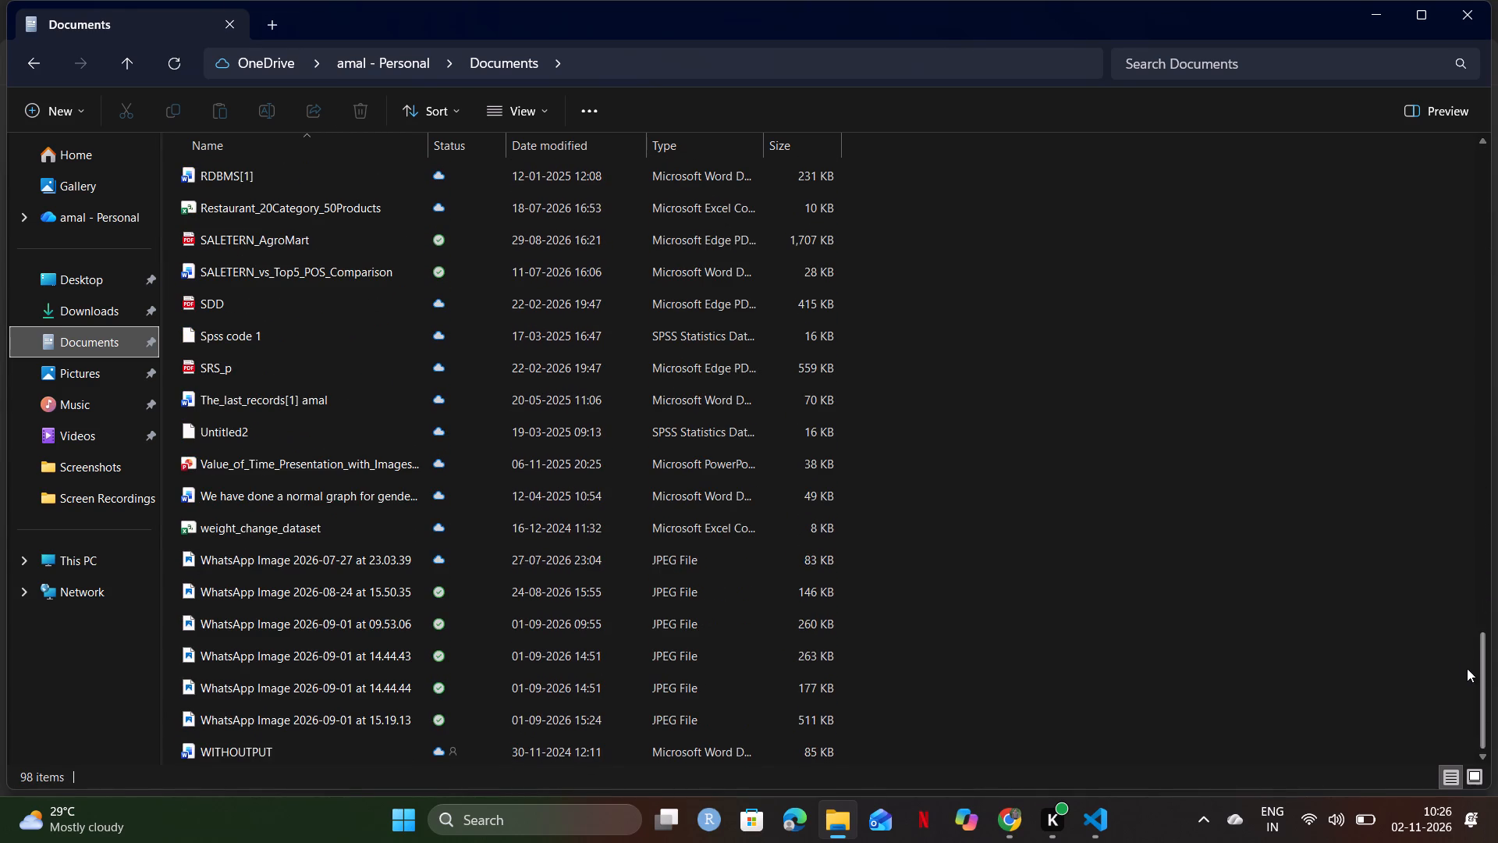
pyautogui.moveTo(1482, 660); pyautogui.dragTo(1497, 668)
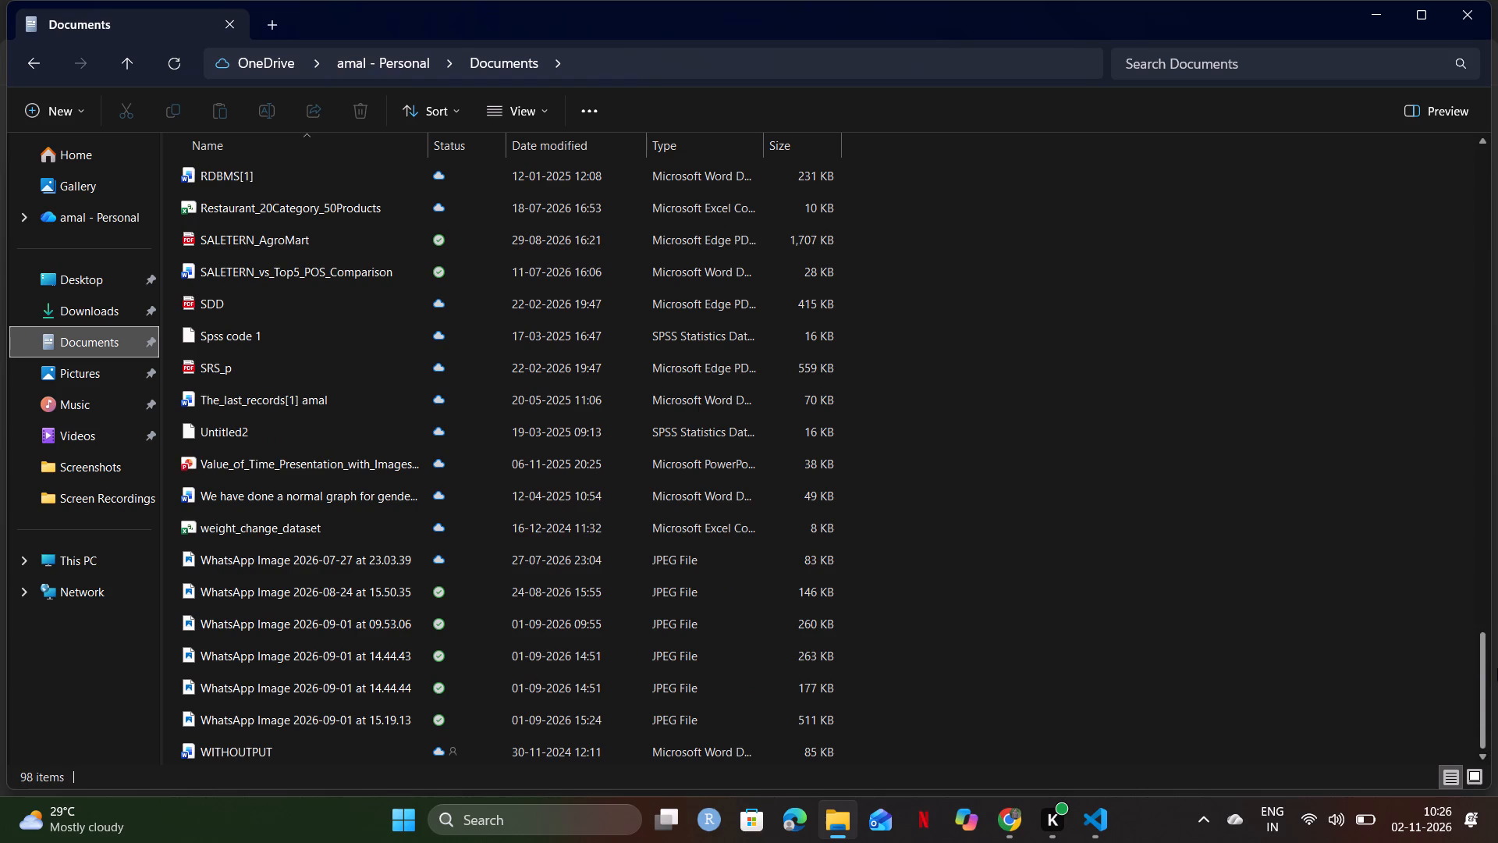
pyautogui.moveTo(1497, 668); pyautogui.dragTo(1497, 638)
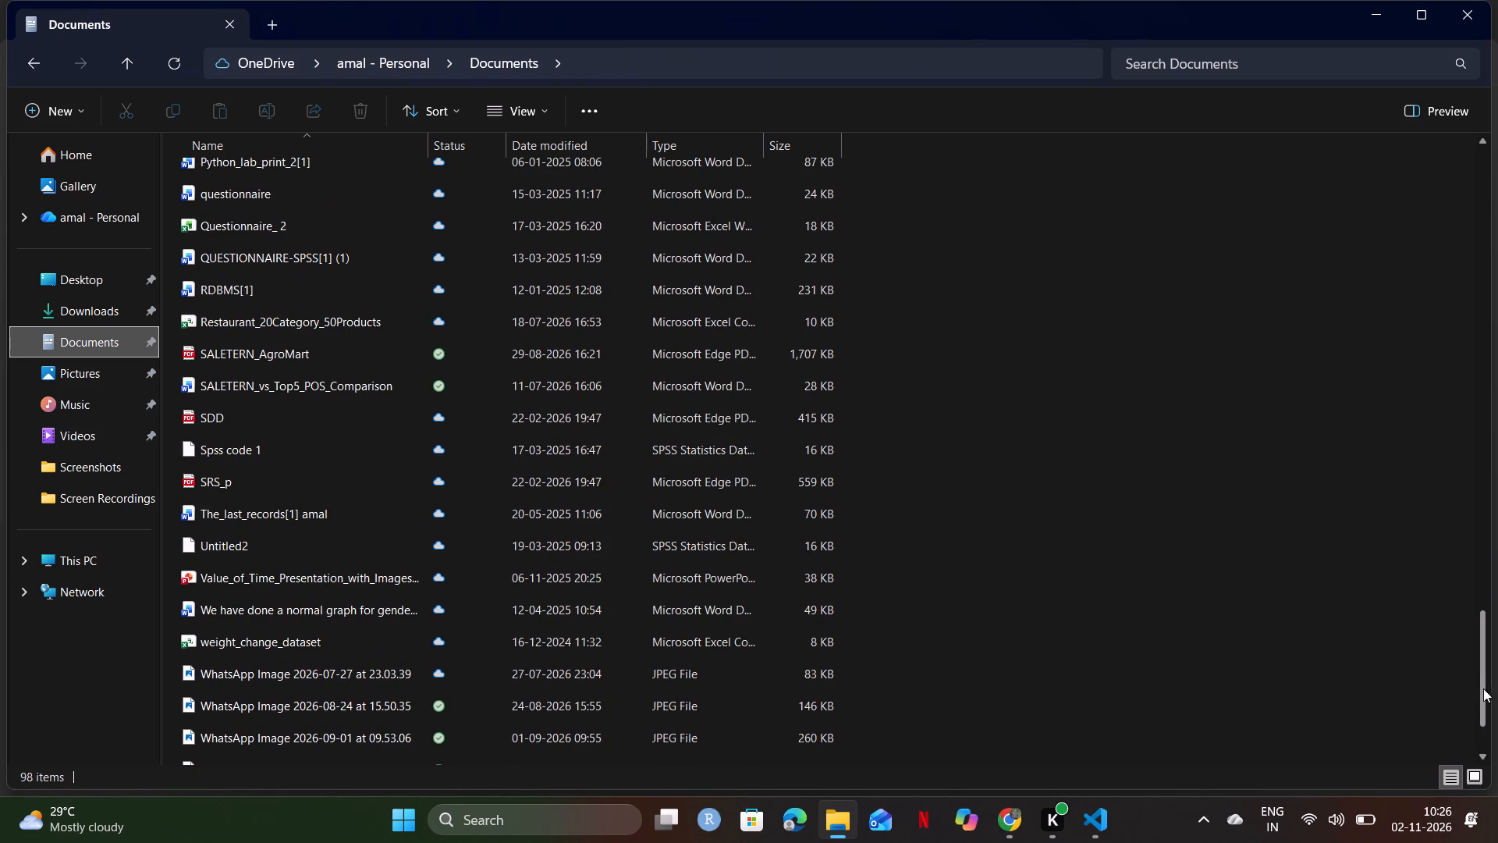
pyautogui.moveTo(1481, 690); pyautogui.dragTo(1484, 681)
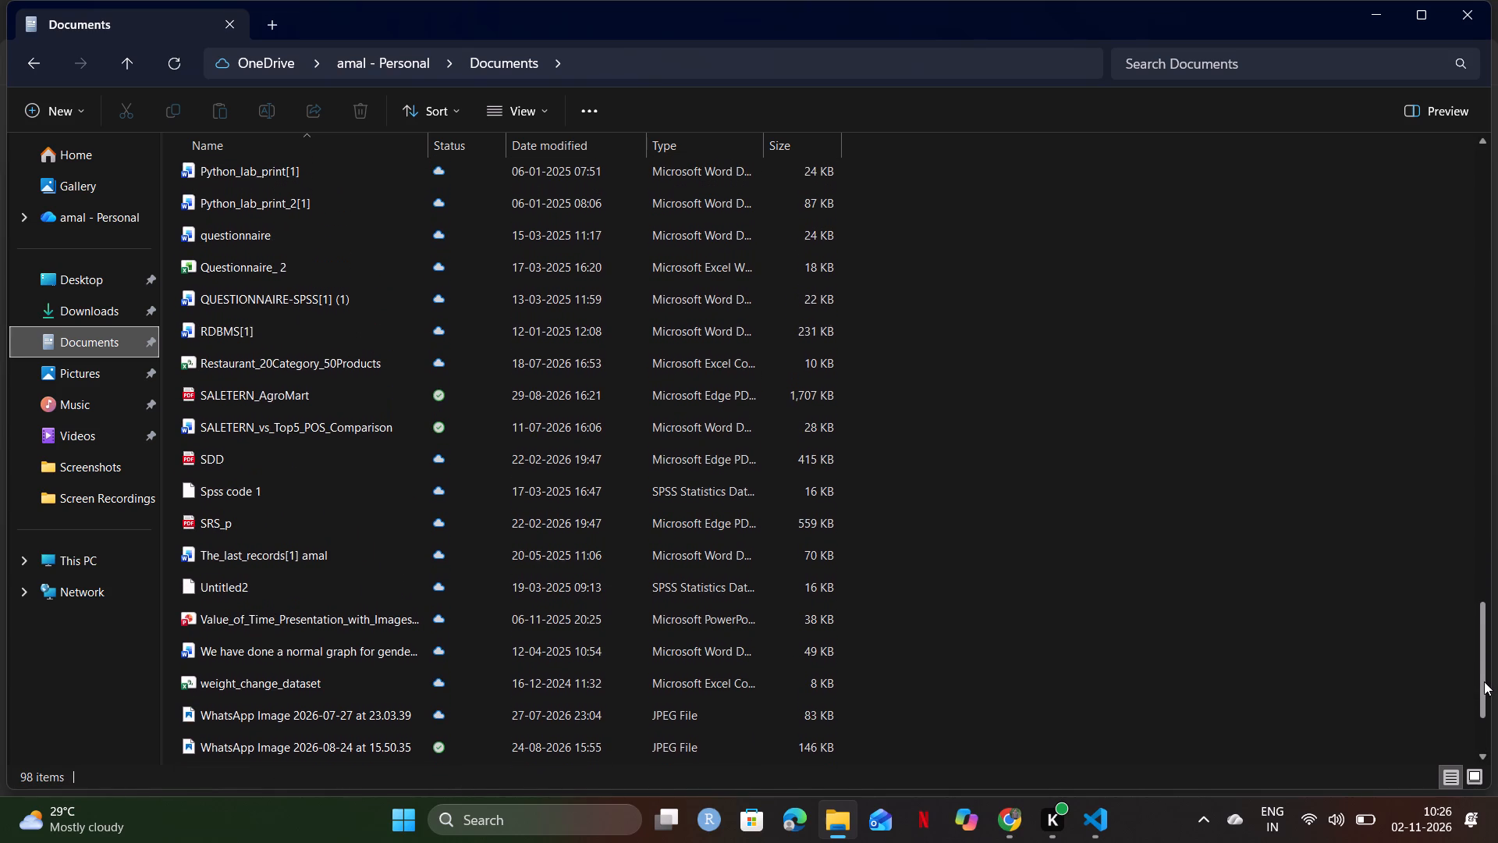
pyautogui.moveTo(1484, 681); pyautogui.dragTo(1487, 684)
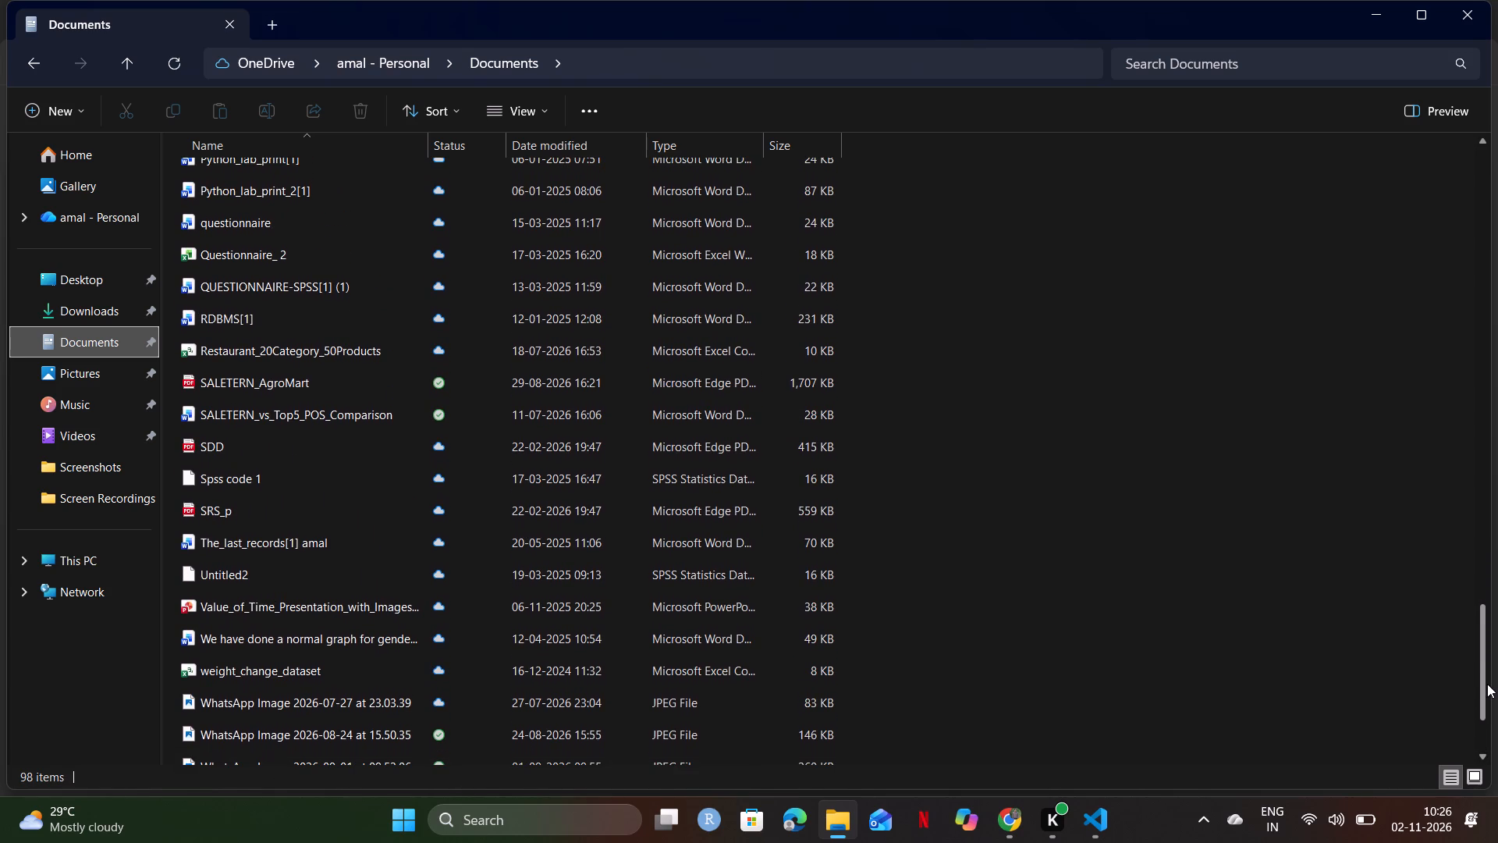
pyautogui.moveTo(1487, 684); pyautogui.dragTo(1497, 532)
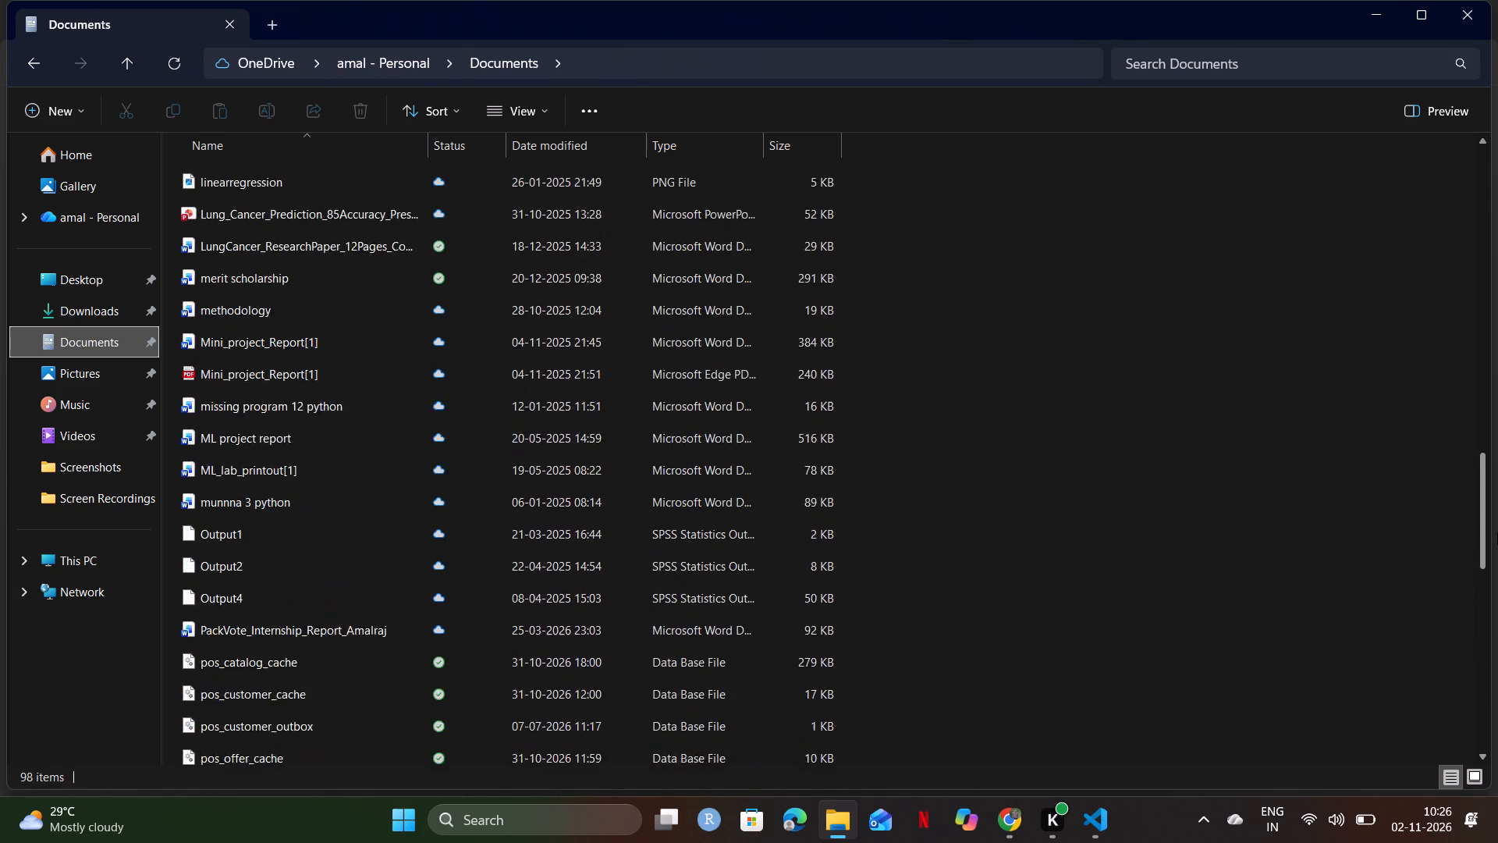
pyautogui.moveTo(1497, 532); pyautogui.dragTo(1497, 283)
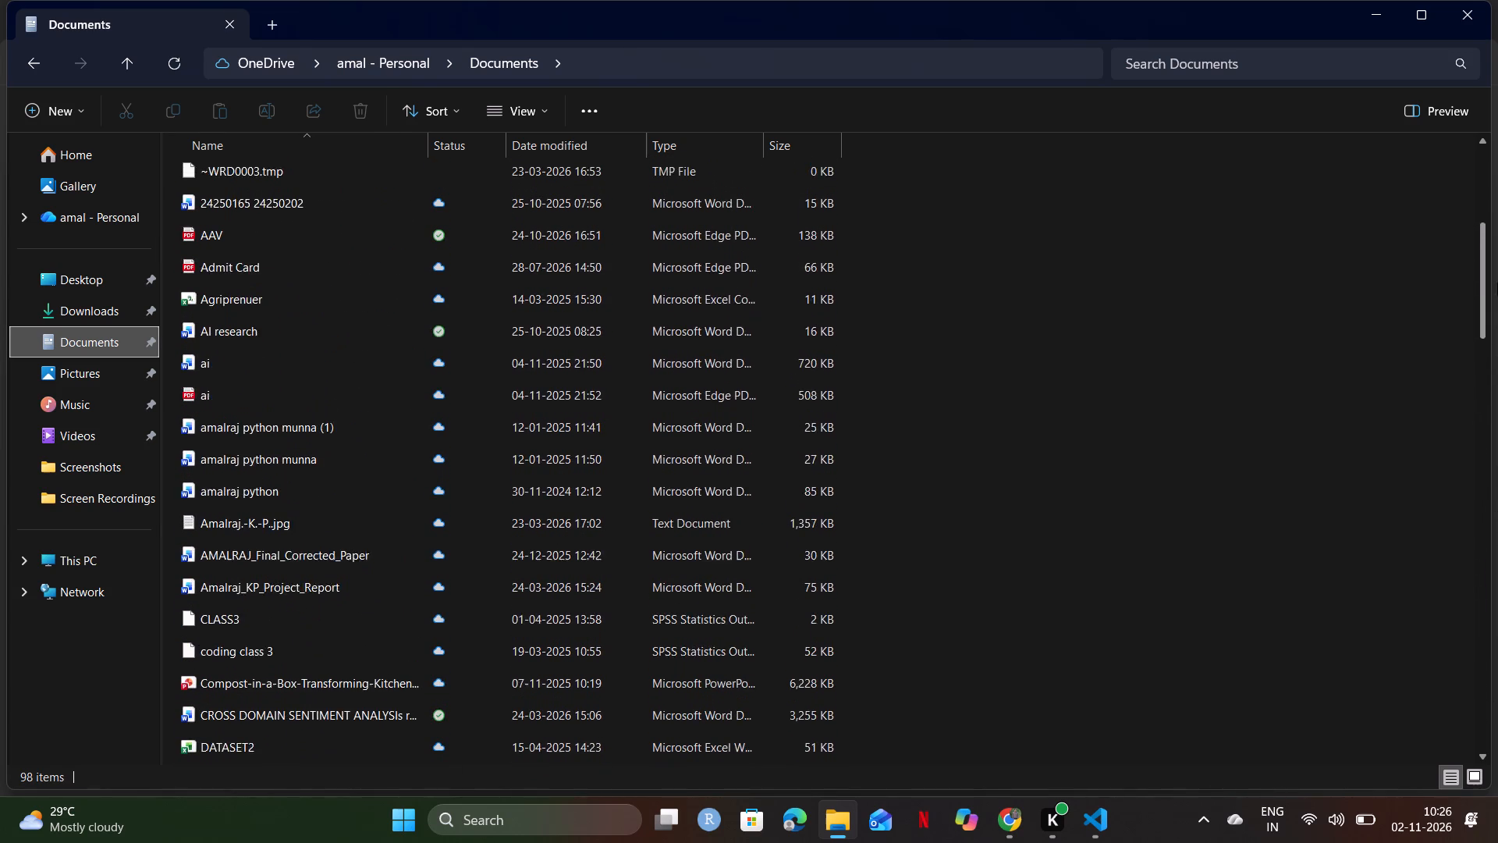
pyautogui.moveTo(1497, 283); pyautogui.dragTo(1496, 98)
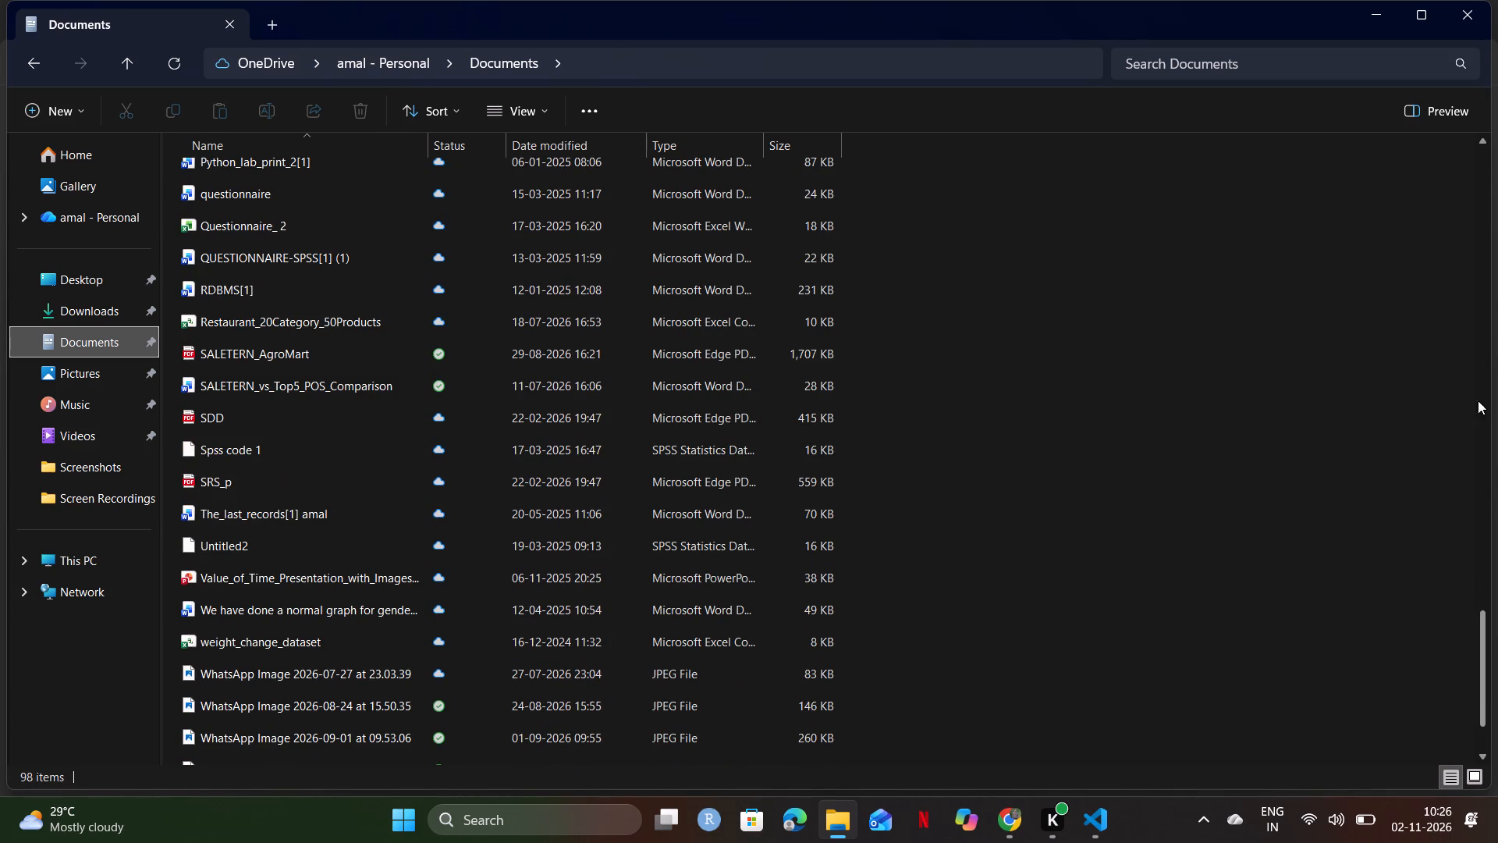
pyautogui.moveTo(1481, 669); pyautogui.dragTo(1497, 205)
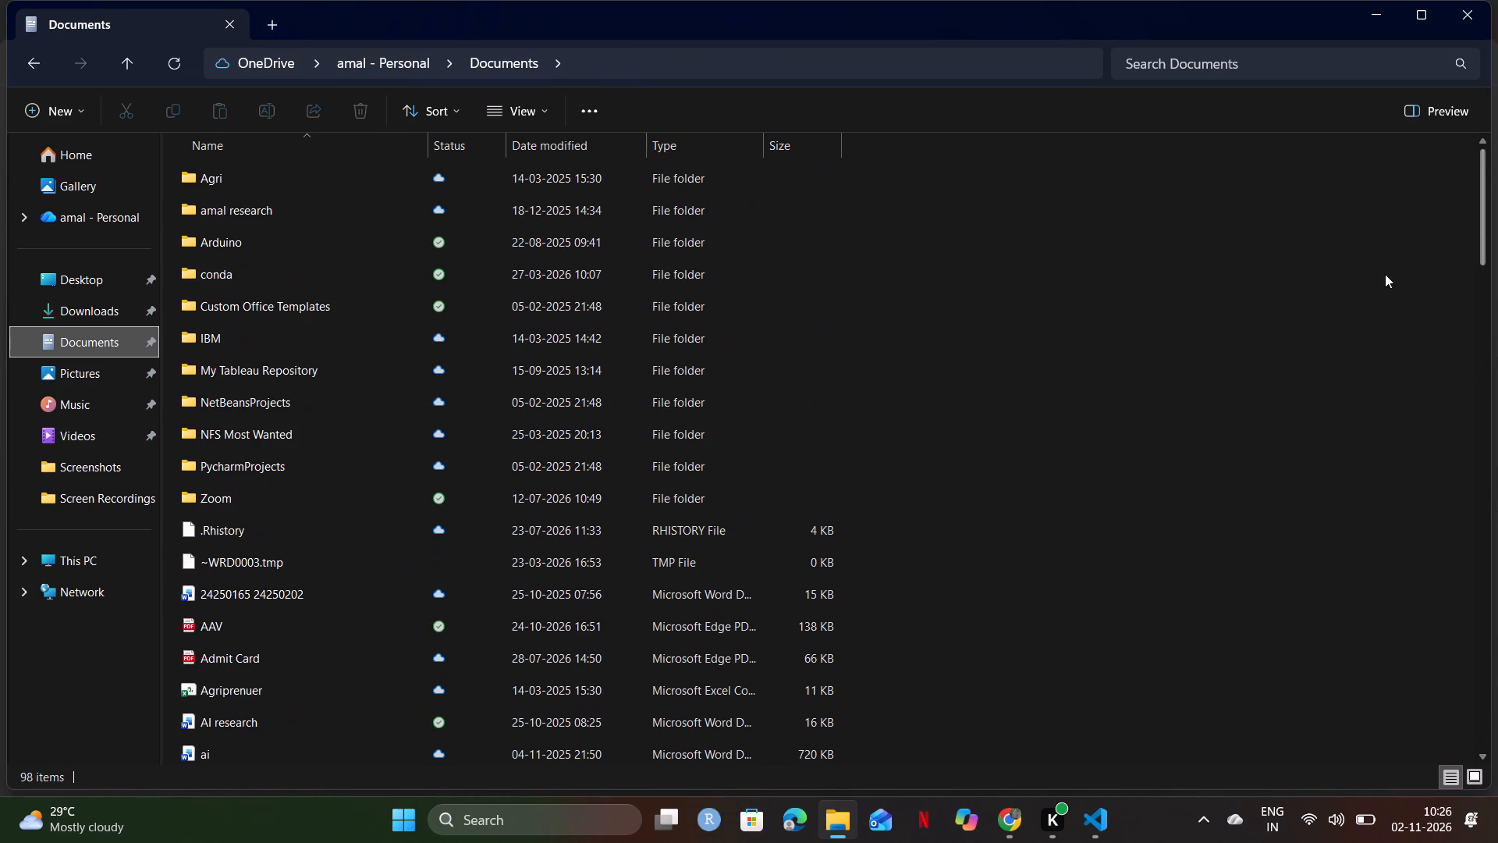
# Switch from File Explorer back to the Chrome browser window.
pyautogui.click(1020, 829)
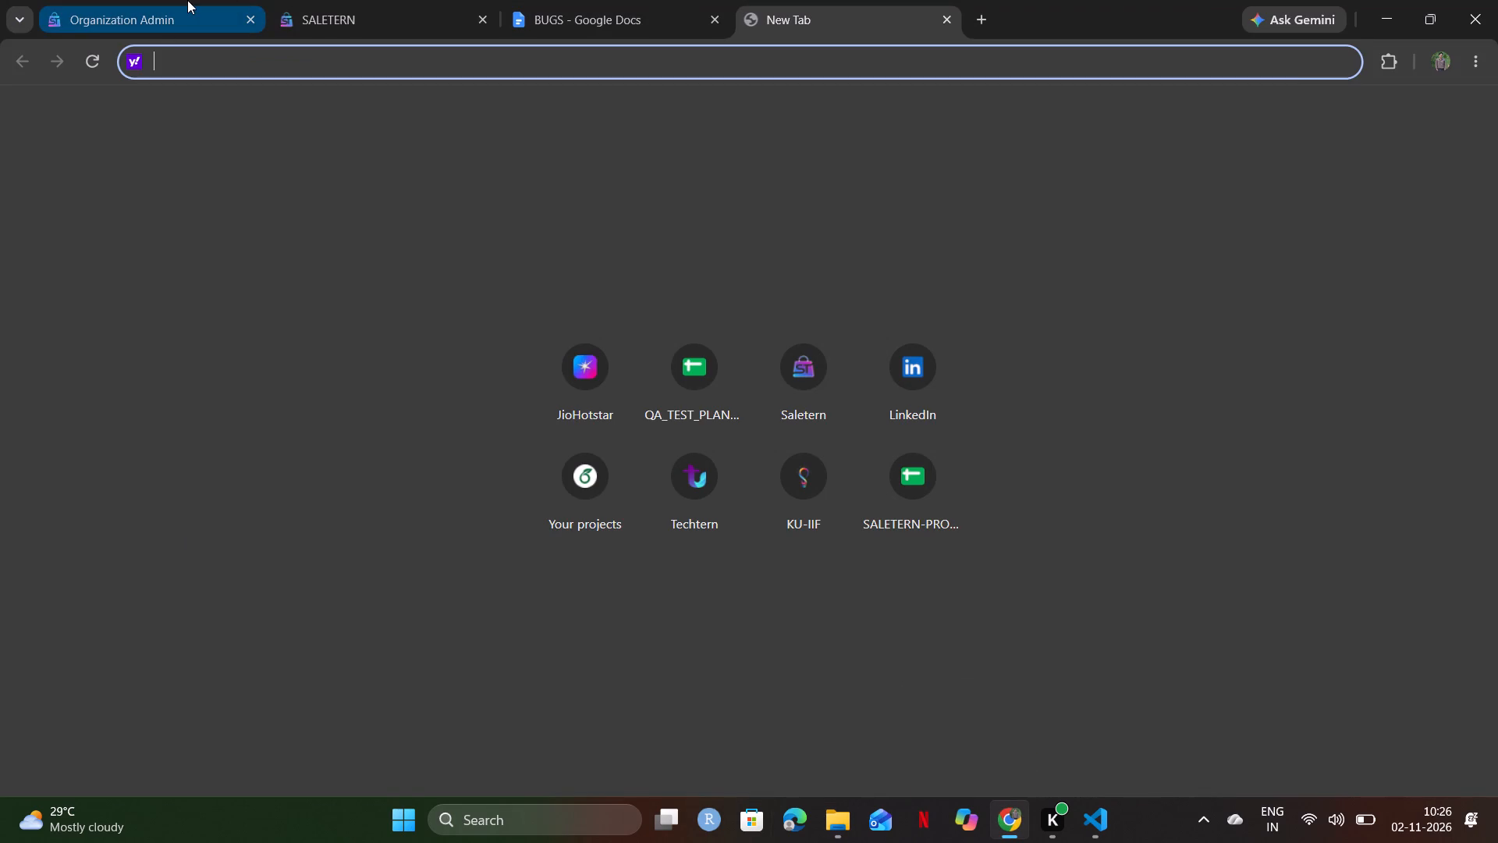
# Log out of the BREWLAB Admin account in the Organization Admin panel and confirm the logout.
pyautogui.click(187, 0)
pyautogui.click(137, 773)
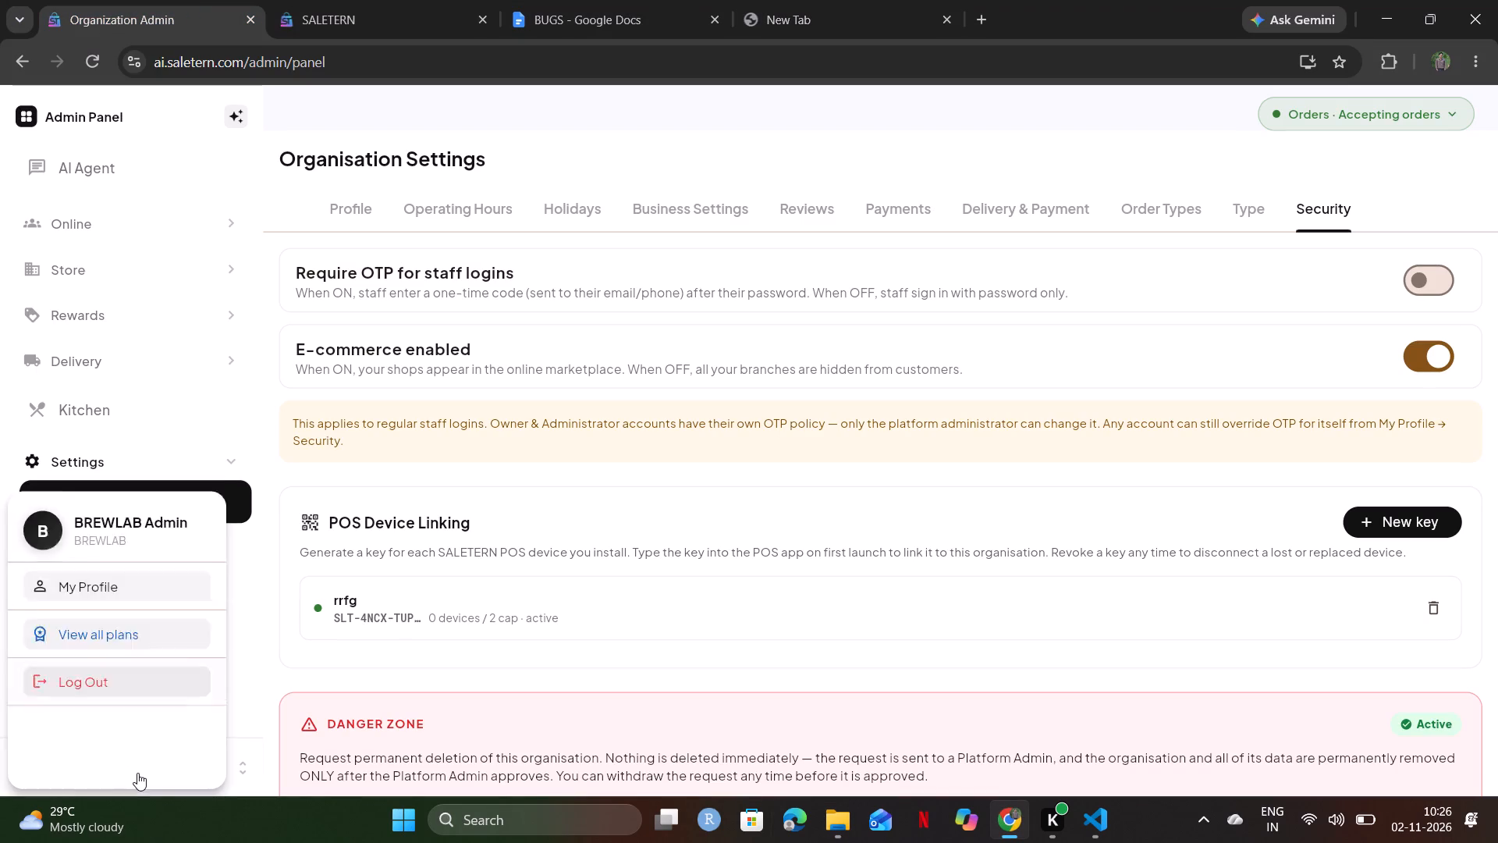
pyautogui.click(133, 607)
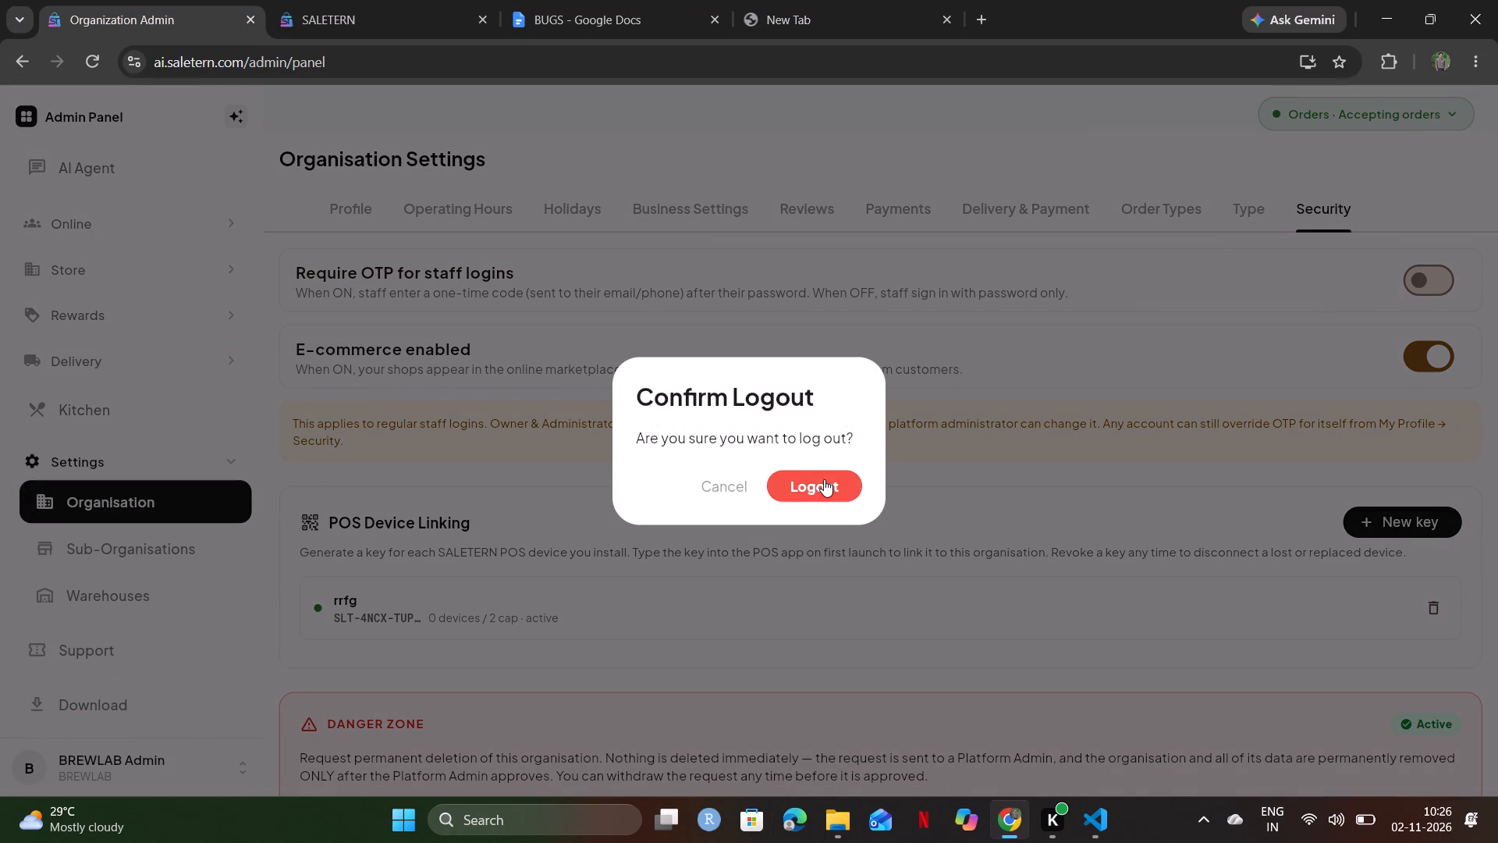
pyautogui.click(824, 479)
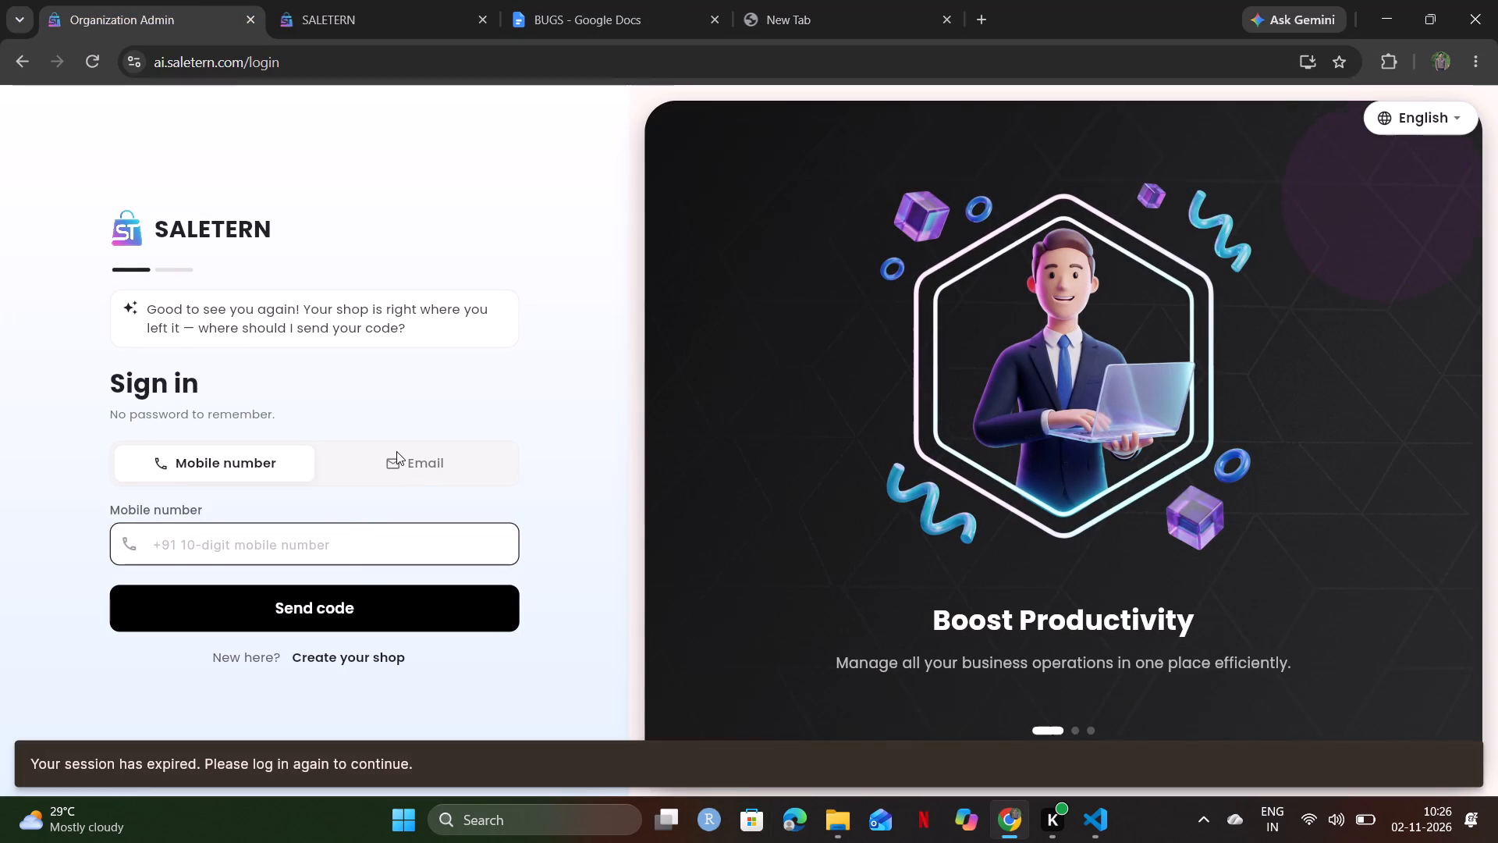
# Switch the SALETERN sign-in method to Email and activate the email address field.
pyautogui.click(396, 451)
pyautogui.click(328, 530)
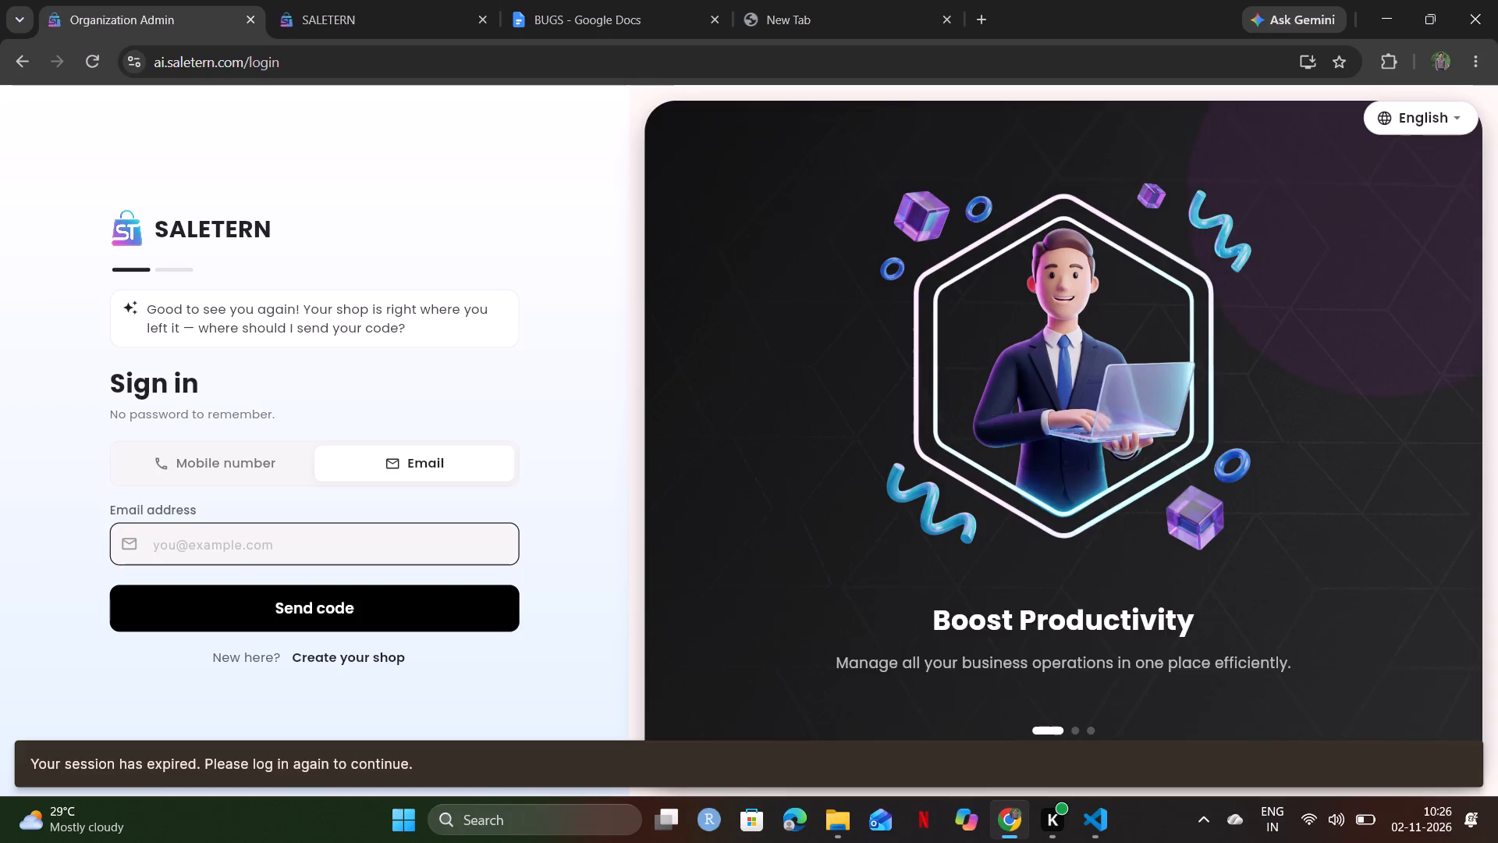
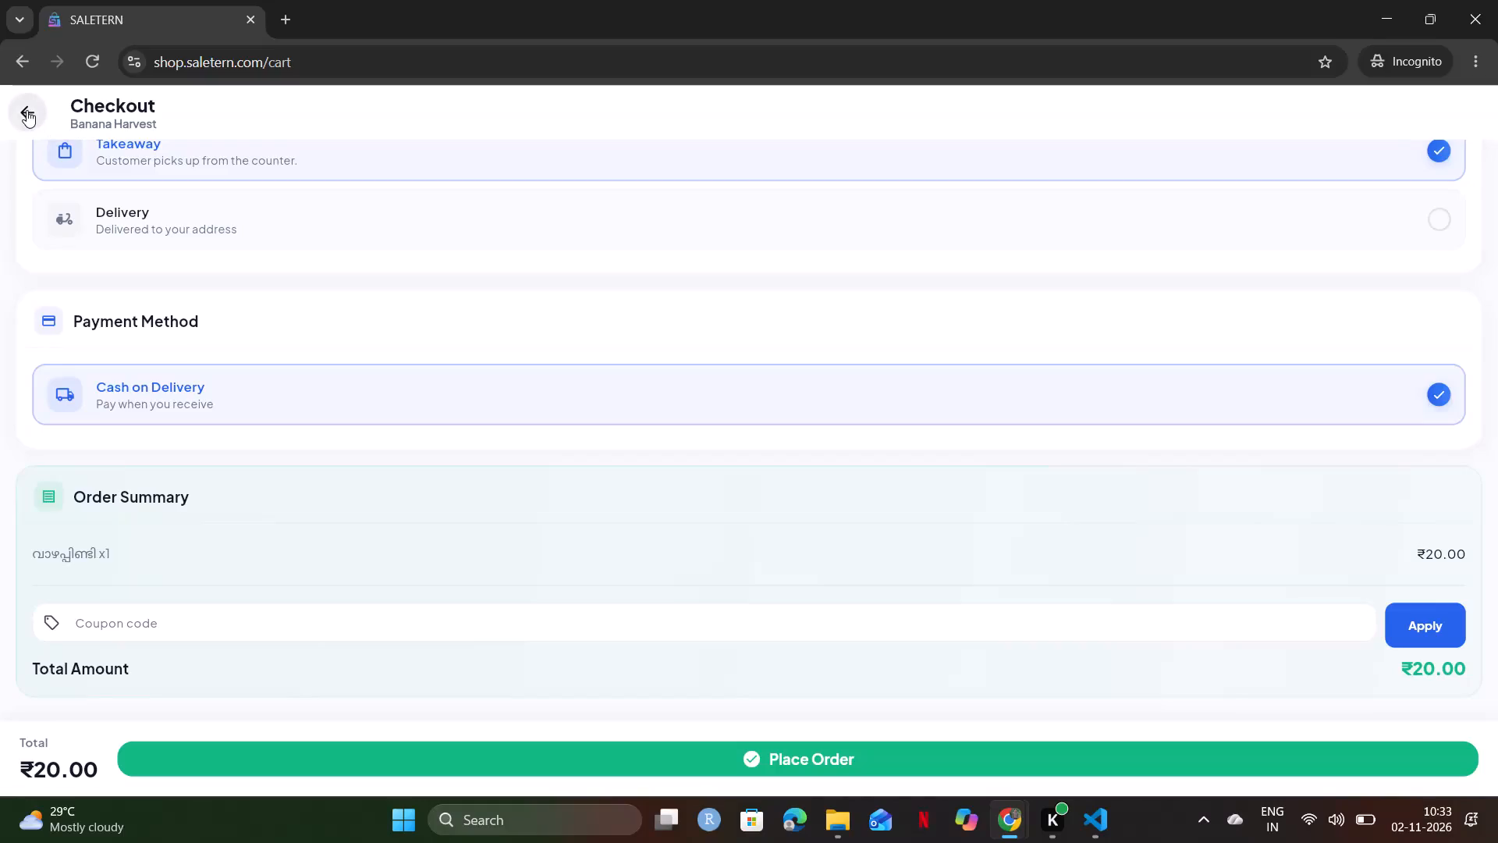
# Leave the Banana Harvest checkout and sign out of the customer account from its profile page.
pyautogui.click(27, 110)
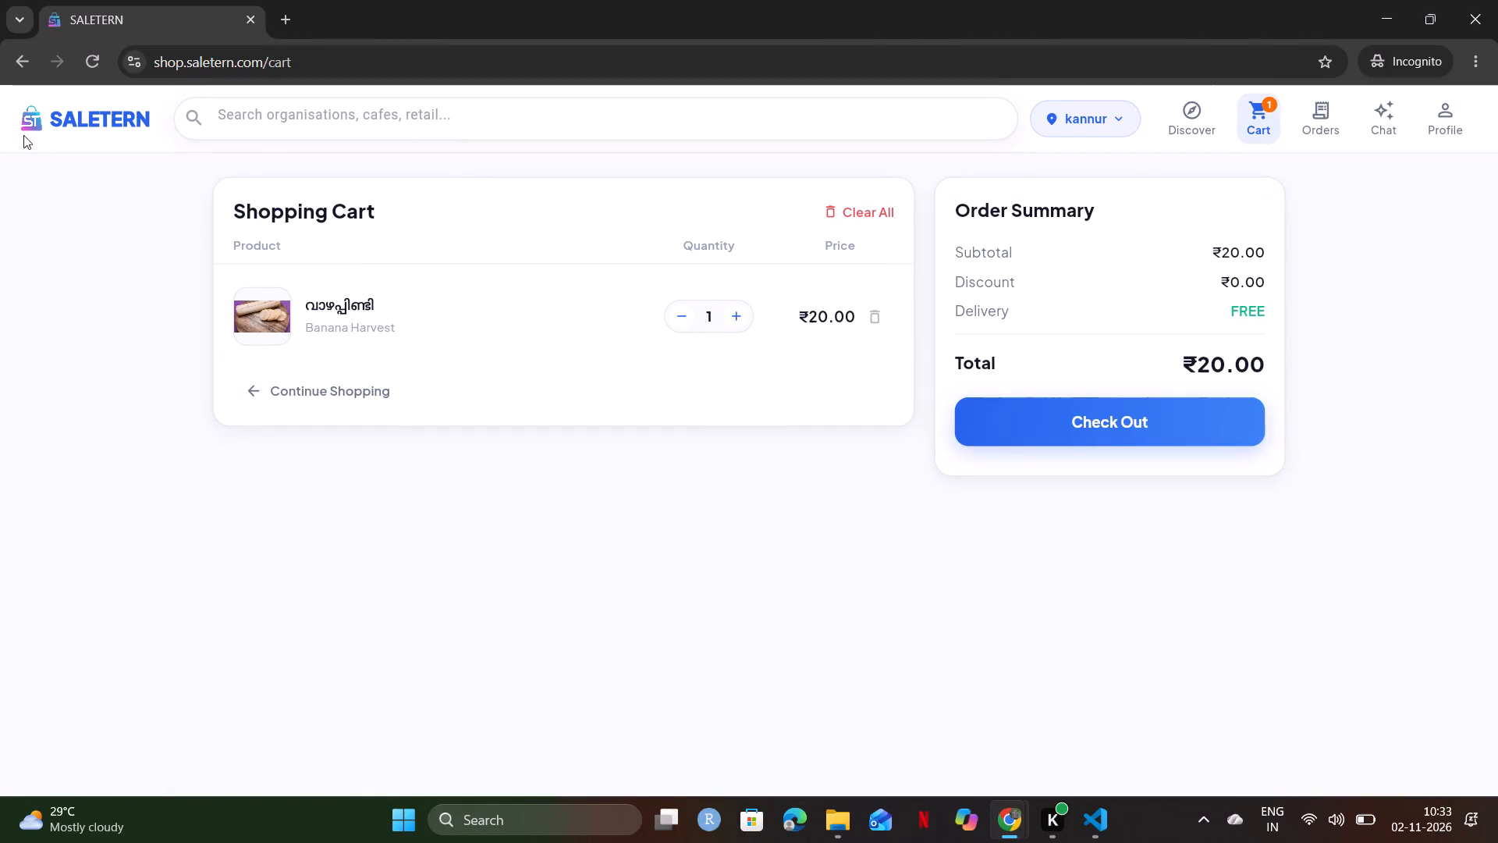
pyautogui.click(24, 63)
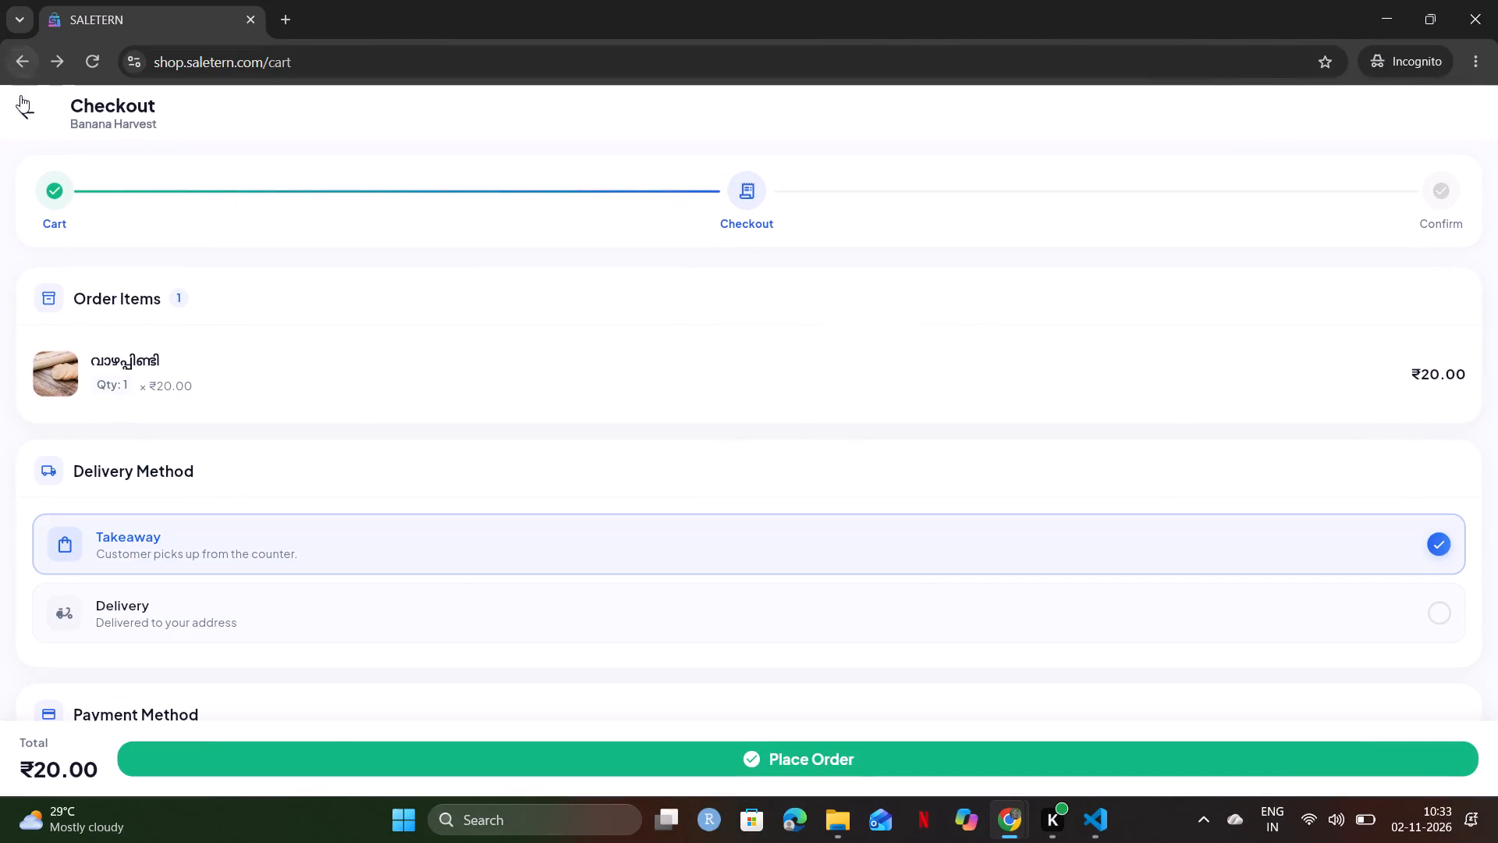
pyautogui.click(20, 95)
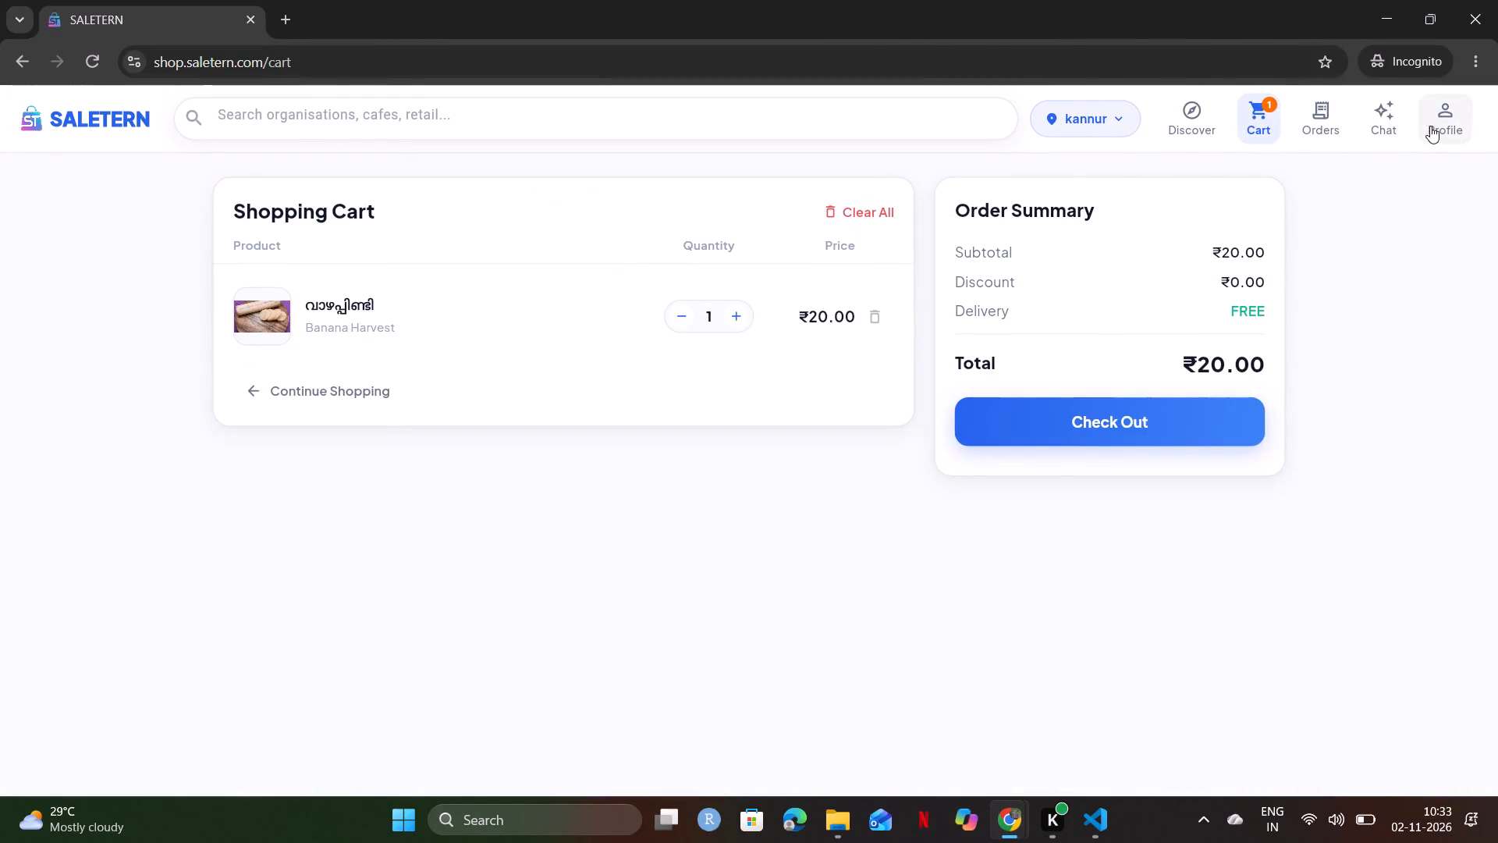
pyautogui.click(1430, 126)
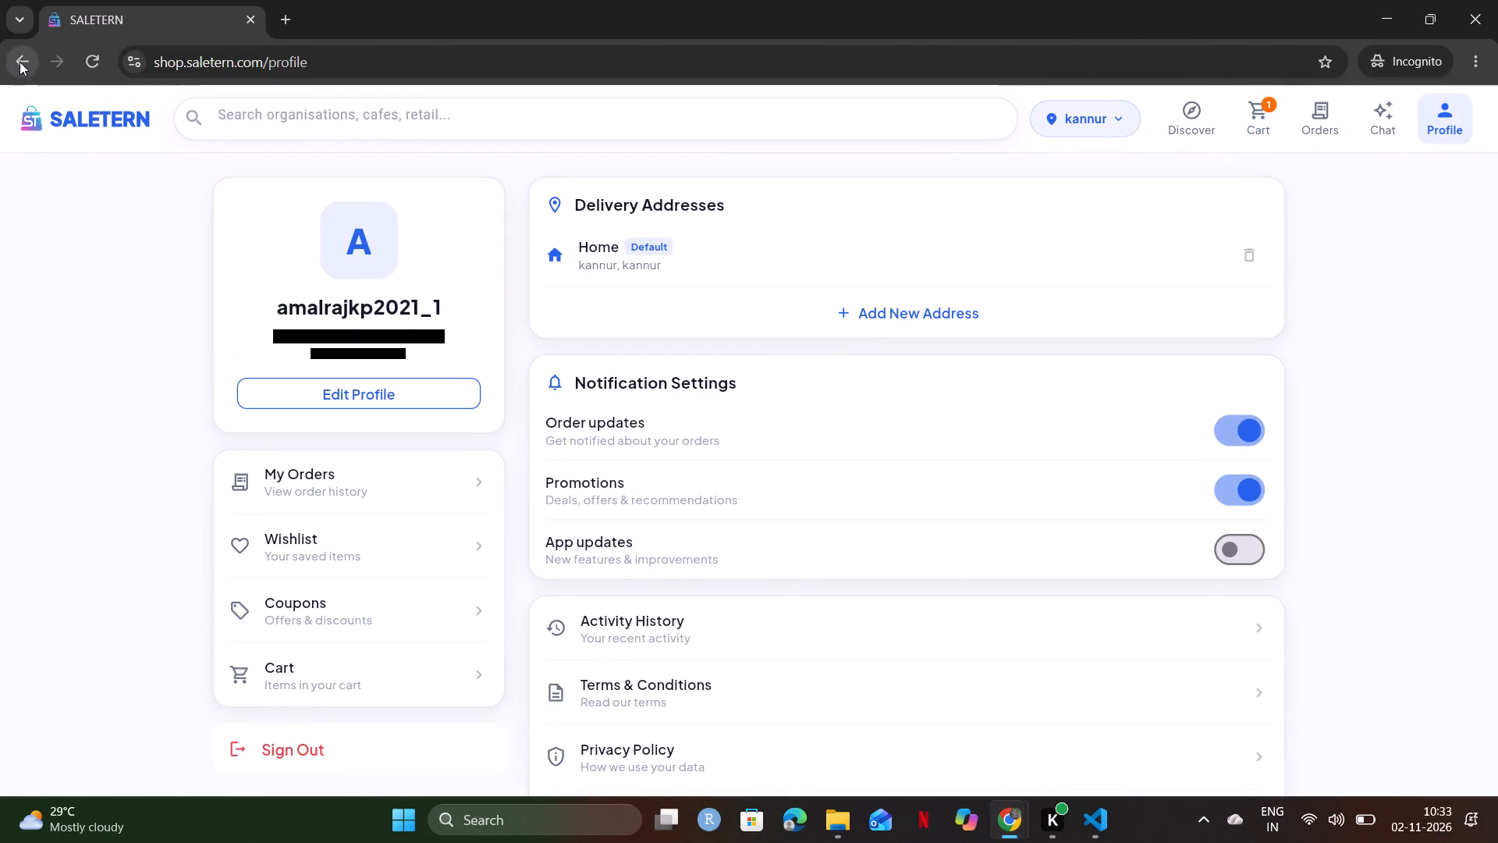
pyautogui.click(289, 743)
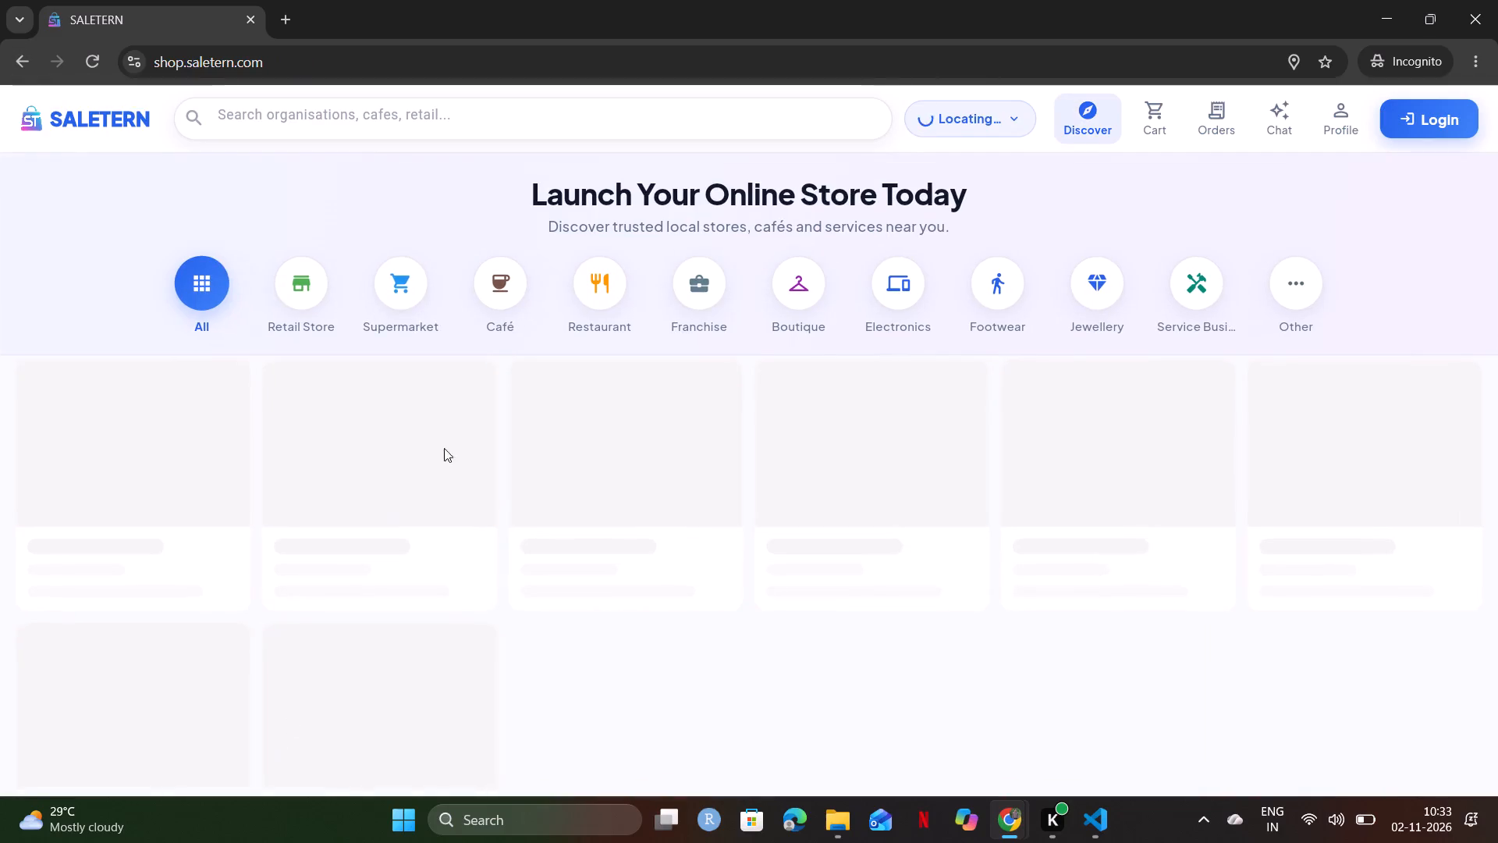
# Search the store listings for "Ba", clear it, and search for "nada" while signed out.
pyautogui.click(429, 129)
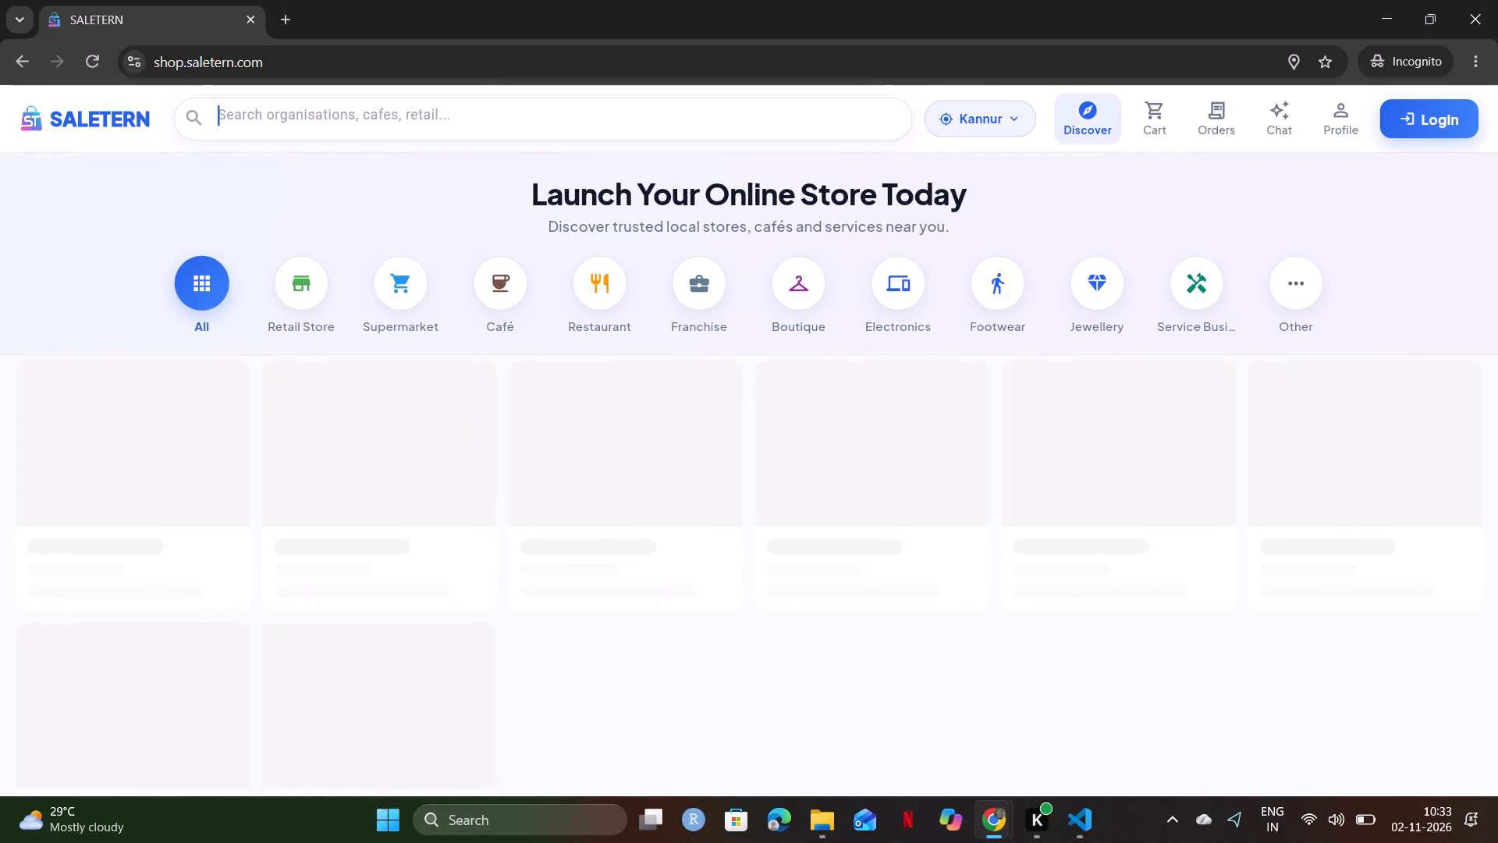
pyautogui.press('b')
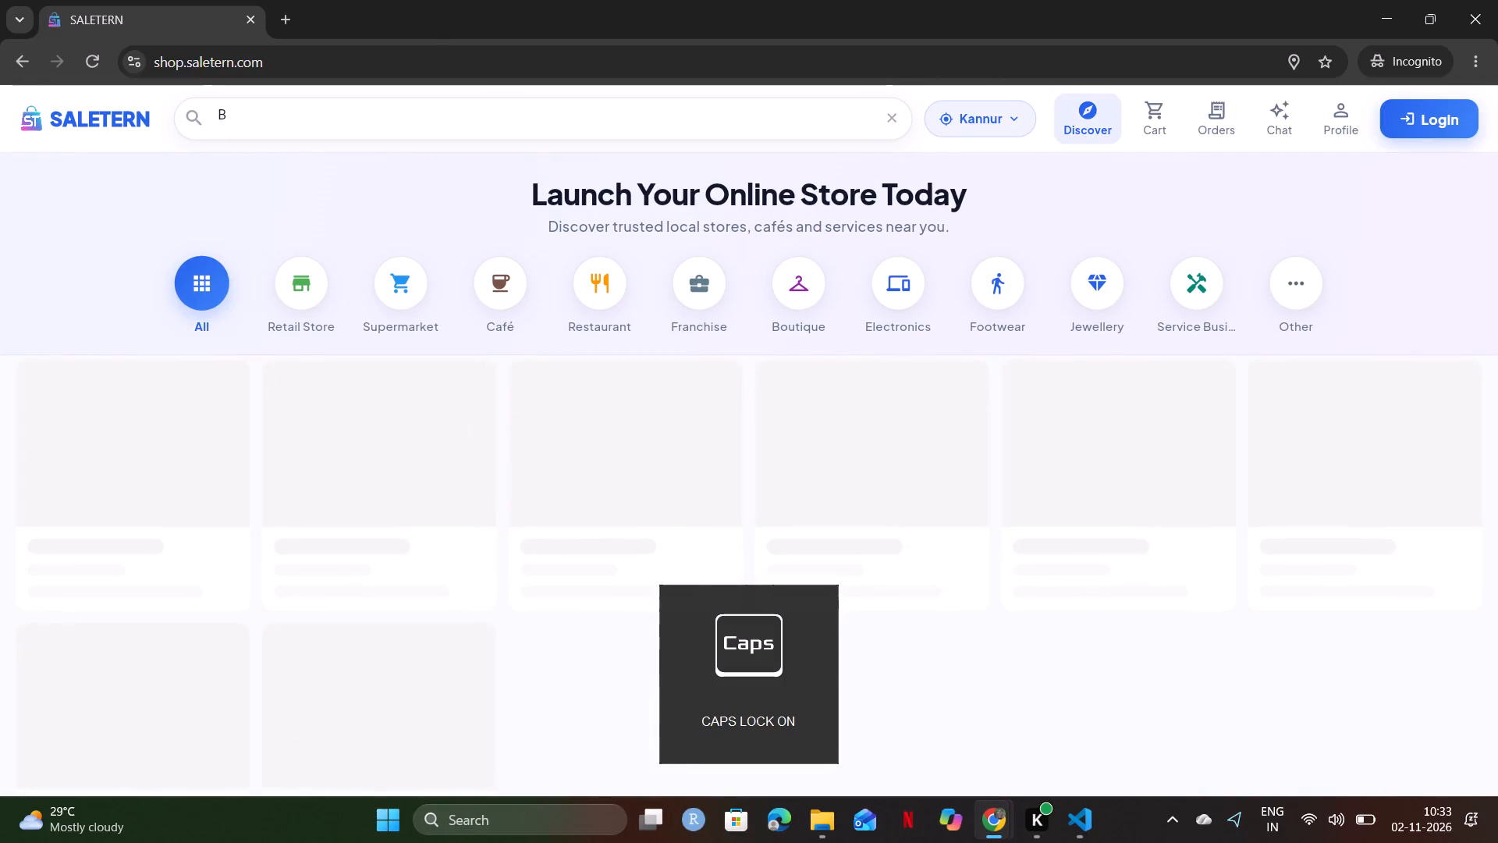
pyautogui.press('a')
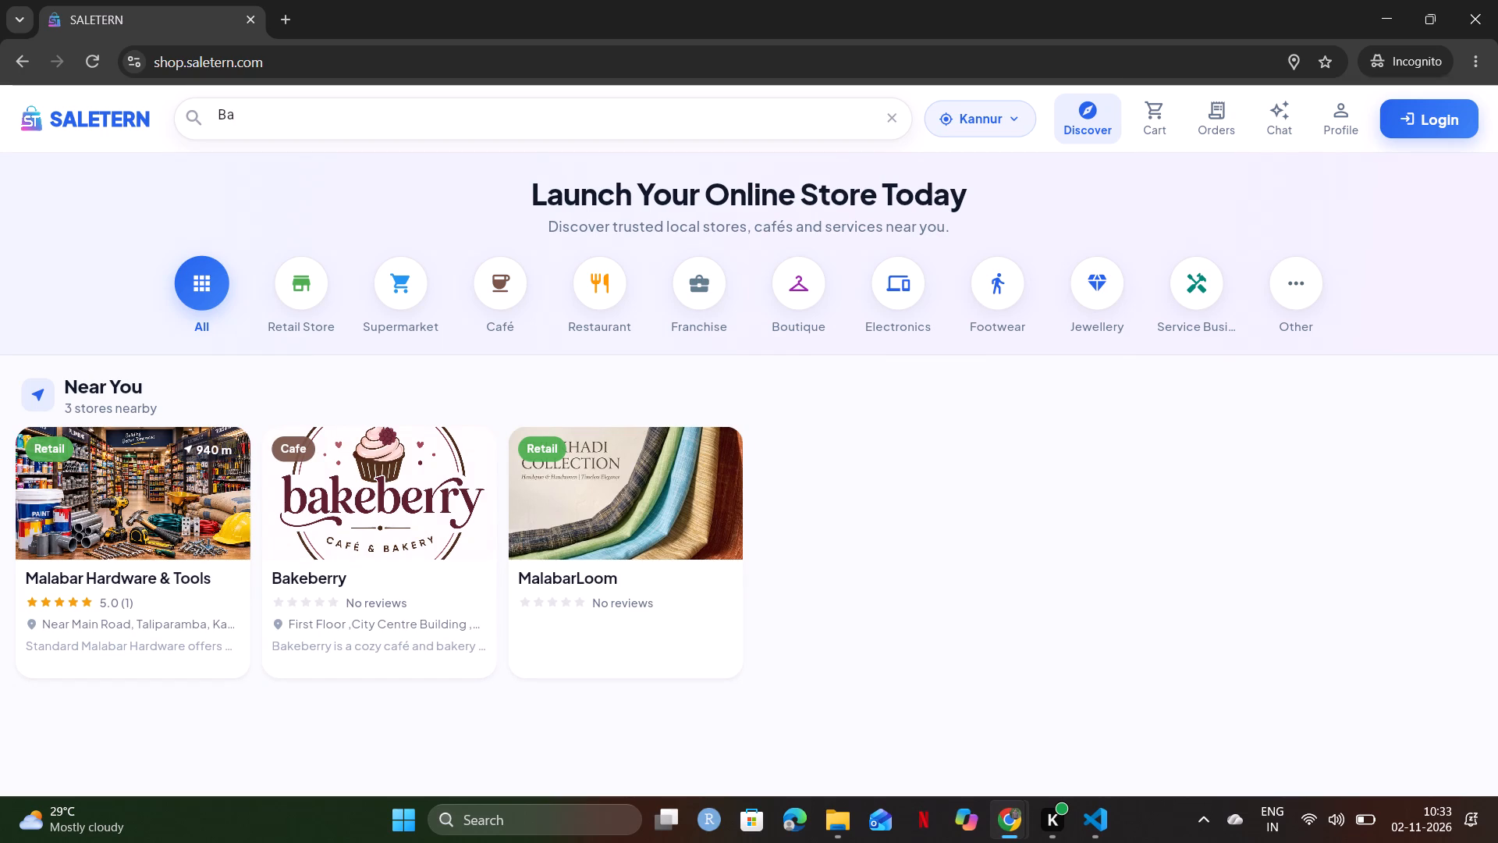
pyautogui.press('BackSpace')
pyautogui.press('BackSpace')
pyautogui.press('BackSpace')
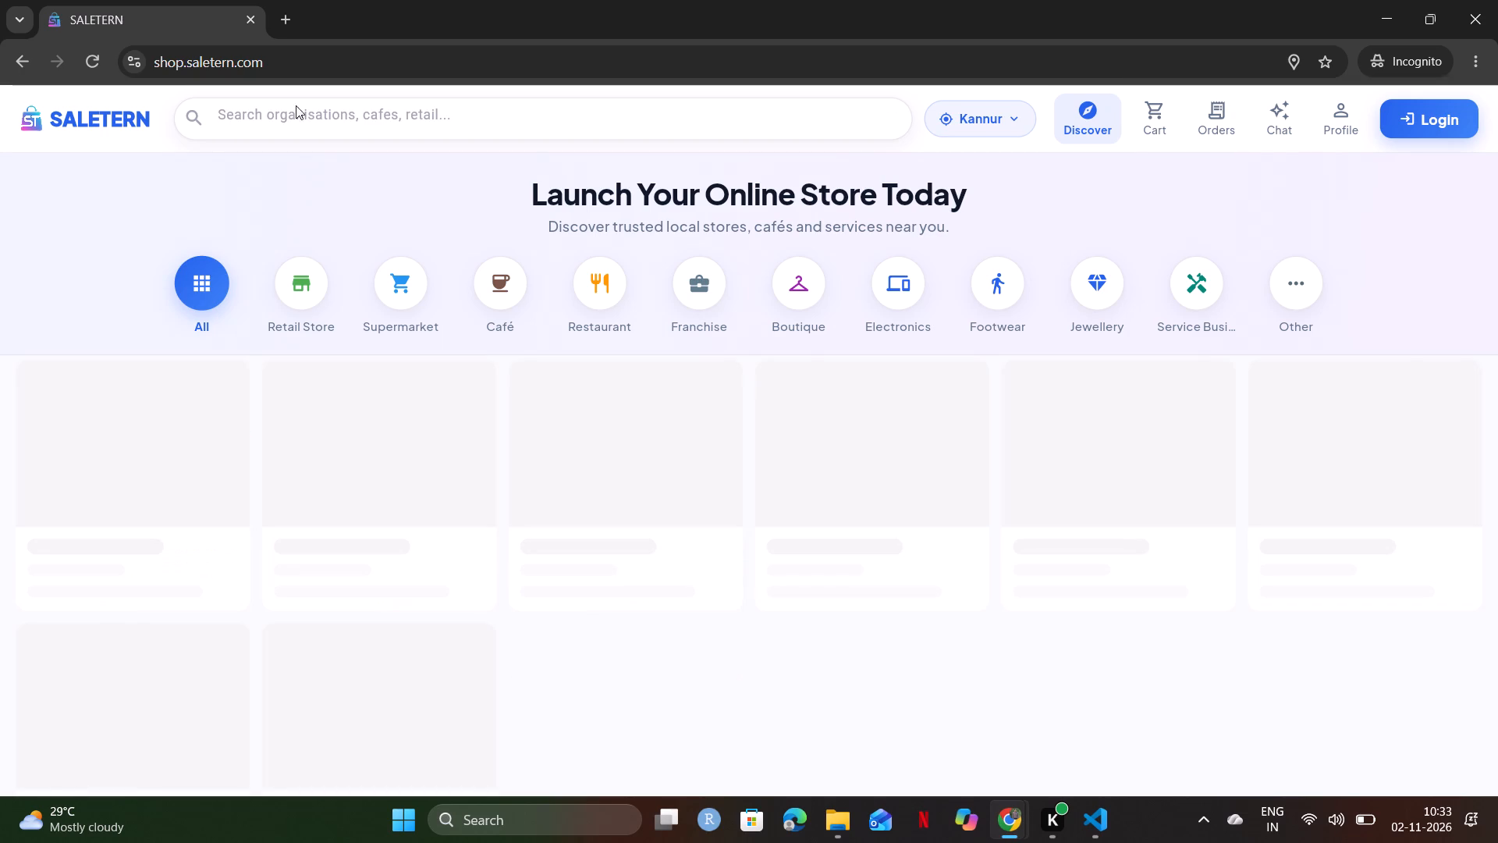
pyautogui.click(247, 108)
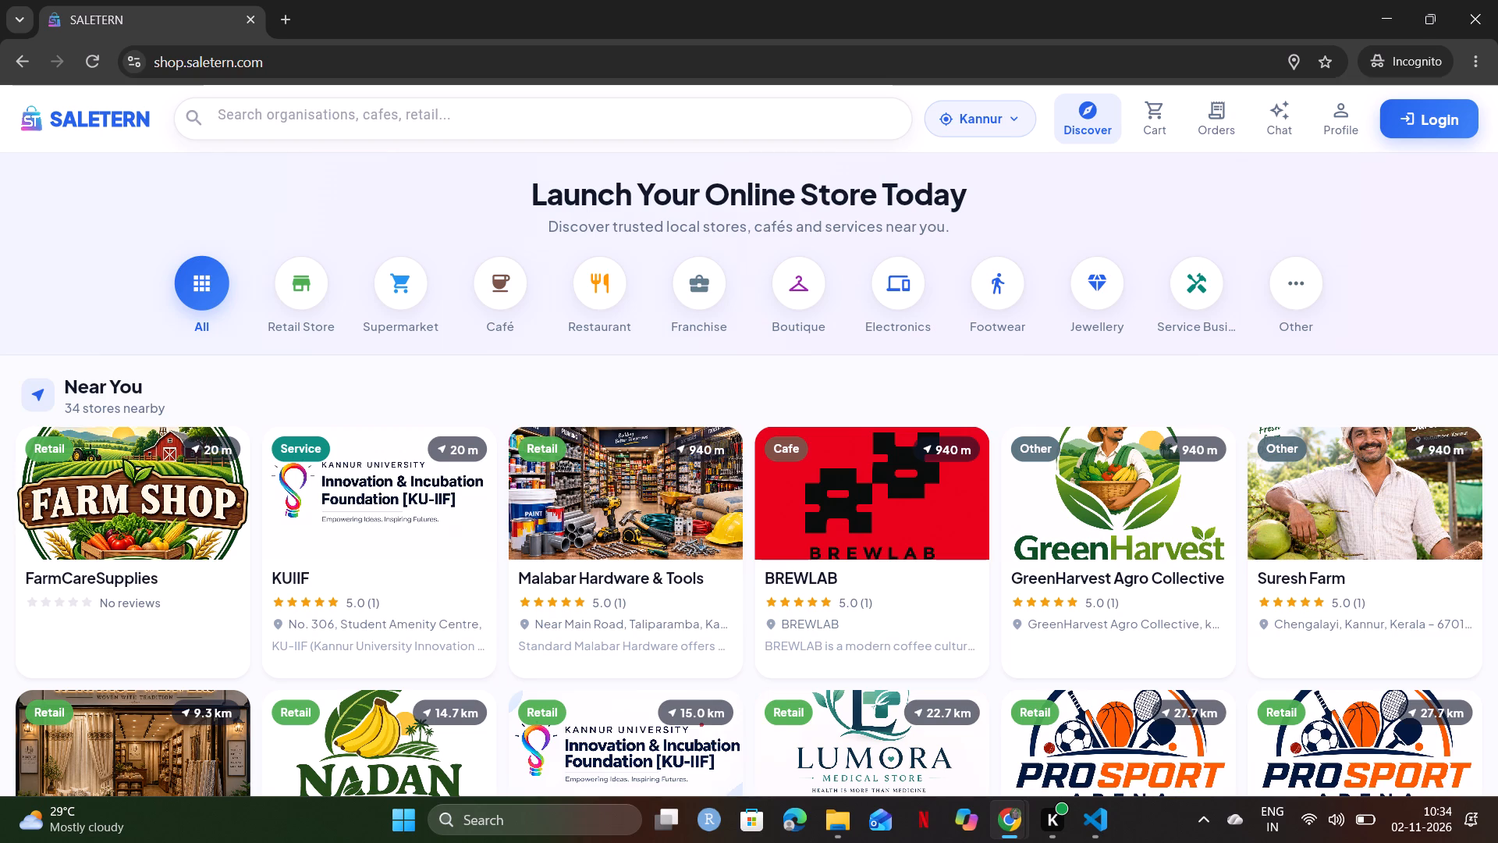
pyautogui.write('nada')
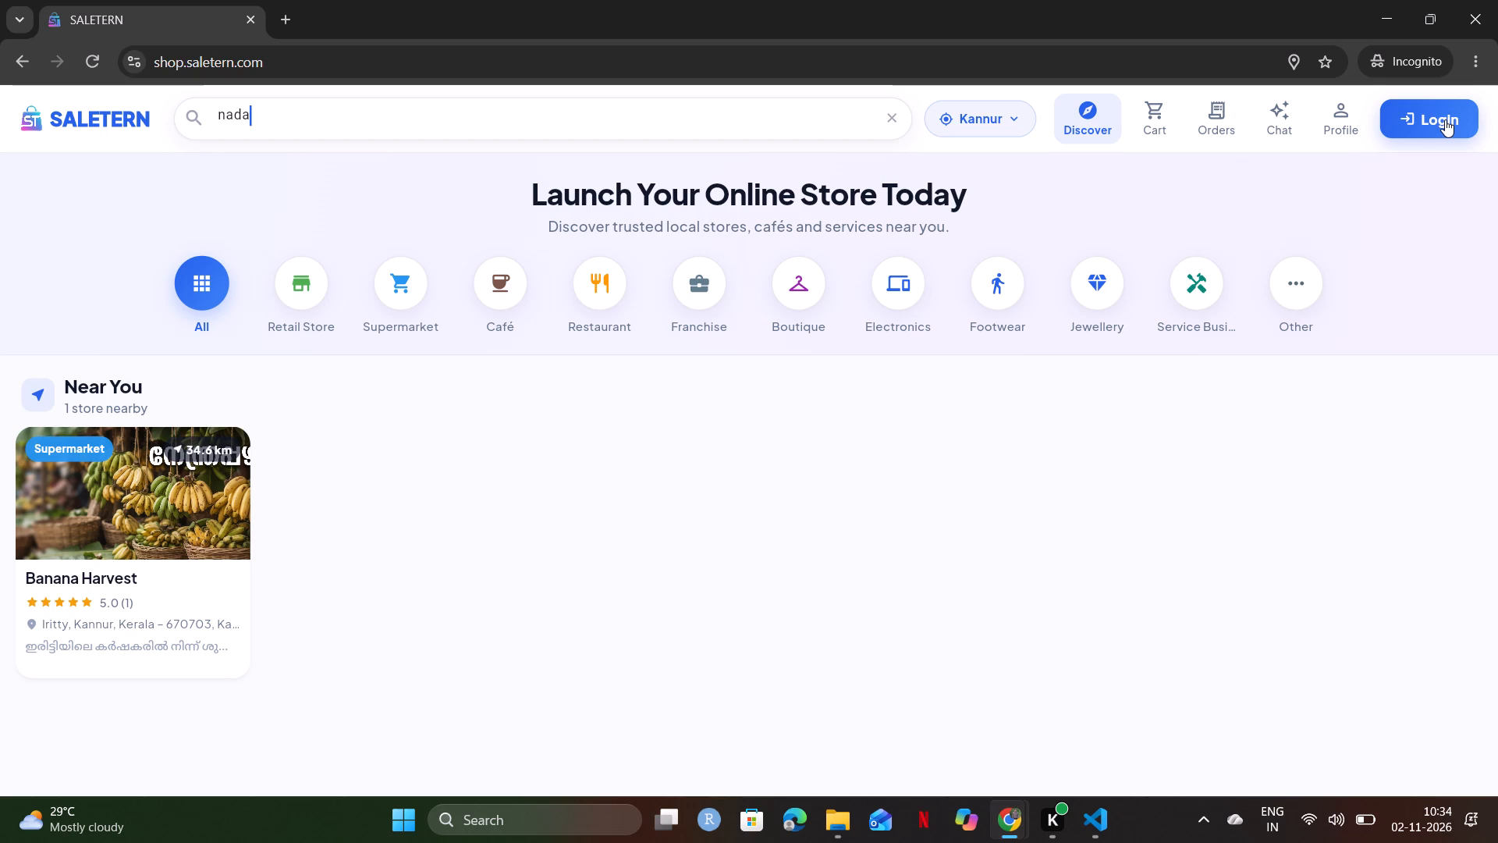
# Open the customer login page and try both the Phone and Email login options, ending on Email.
pyautogui.click(1445, 119)
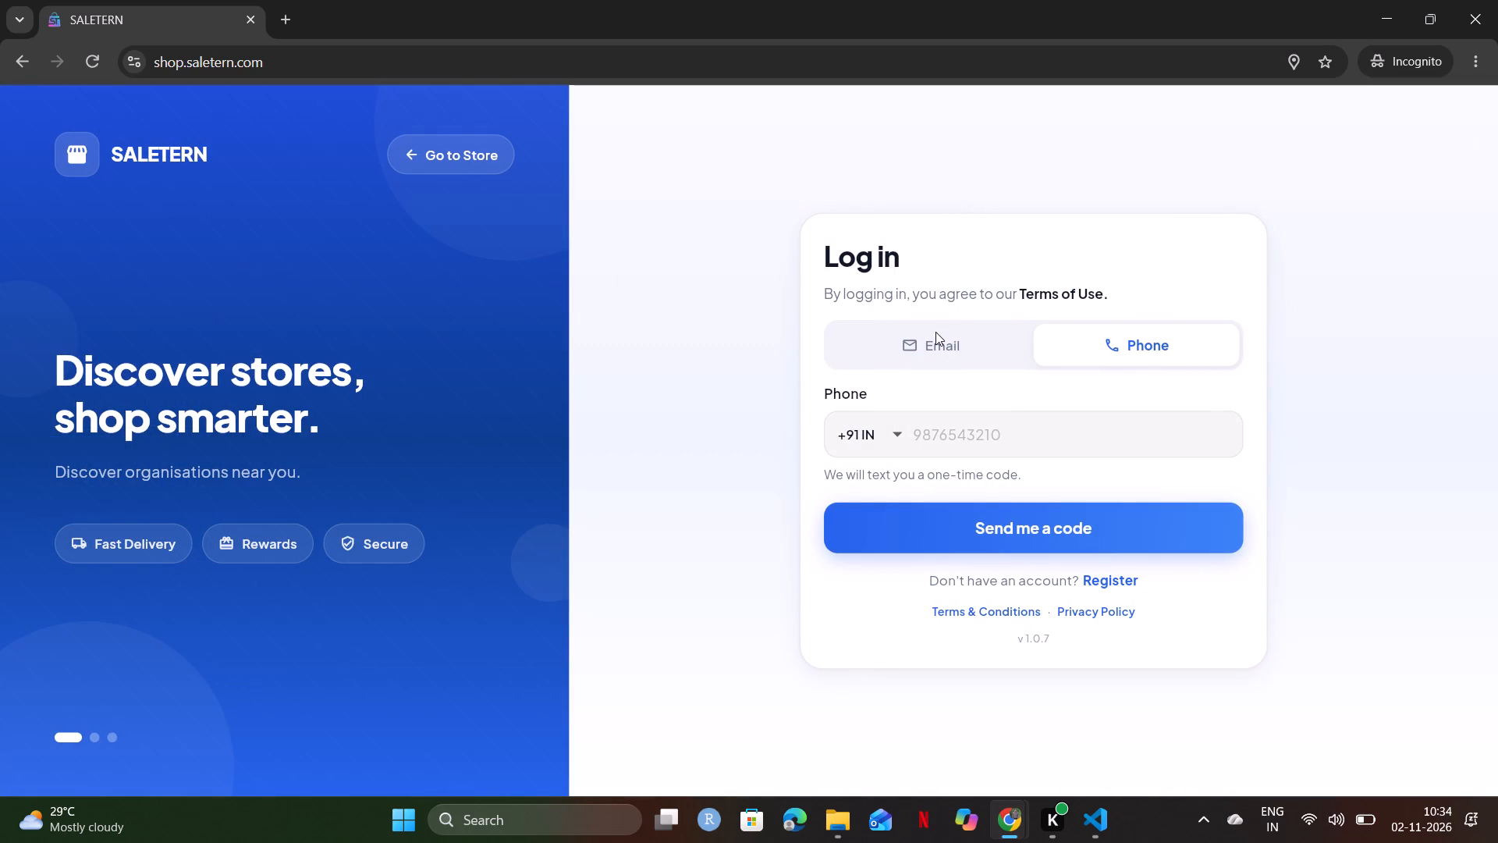
pyautogui.click(935, 332)
pyautogui.click(1107, 348)
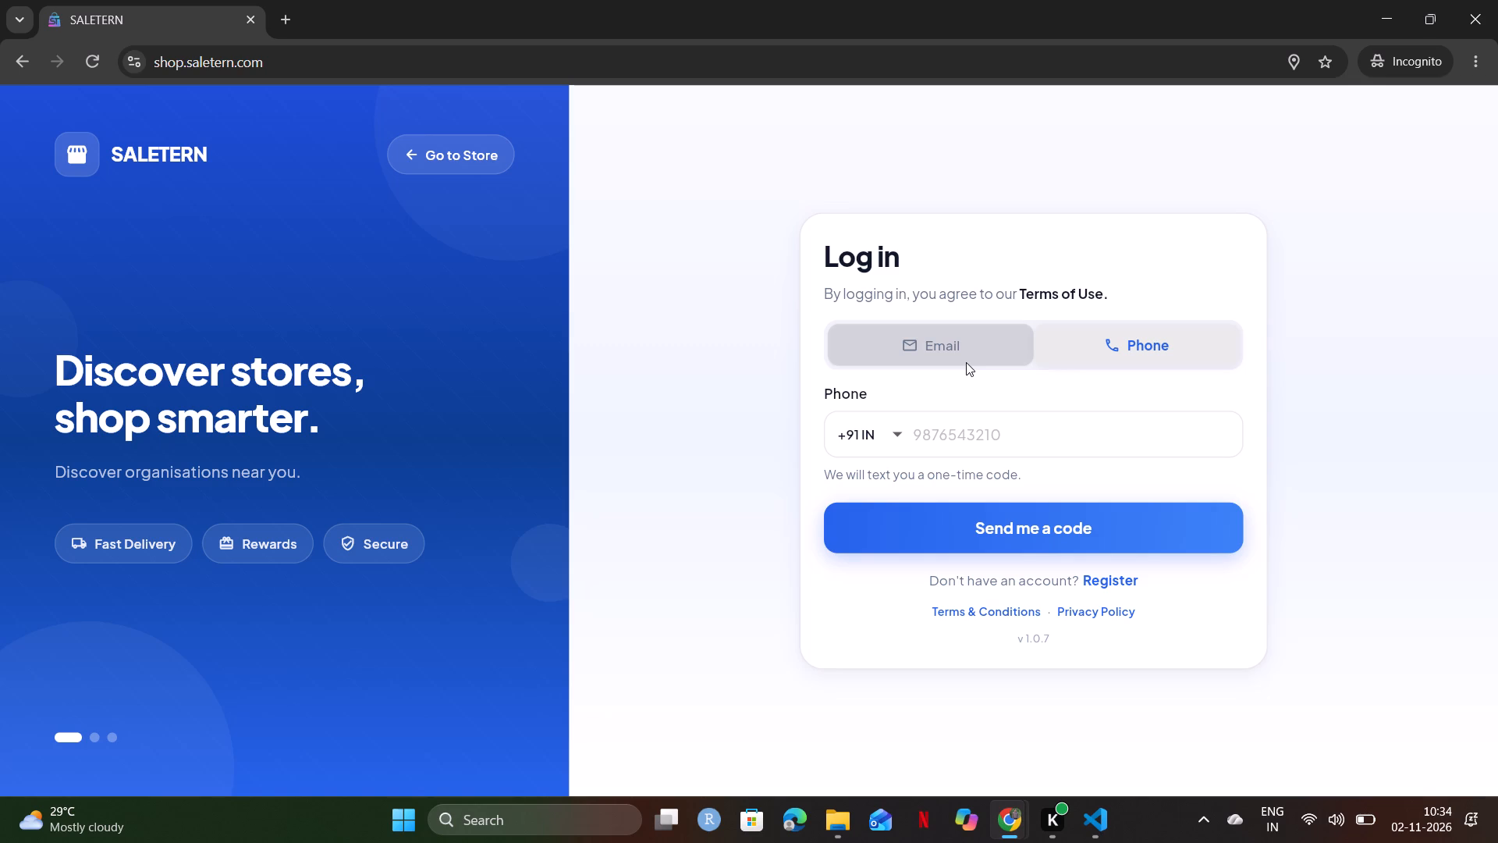
pyautogui.click(966, 362)
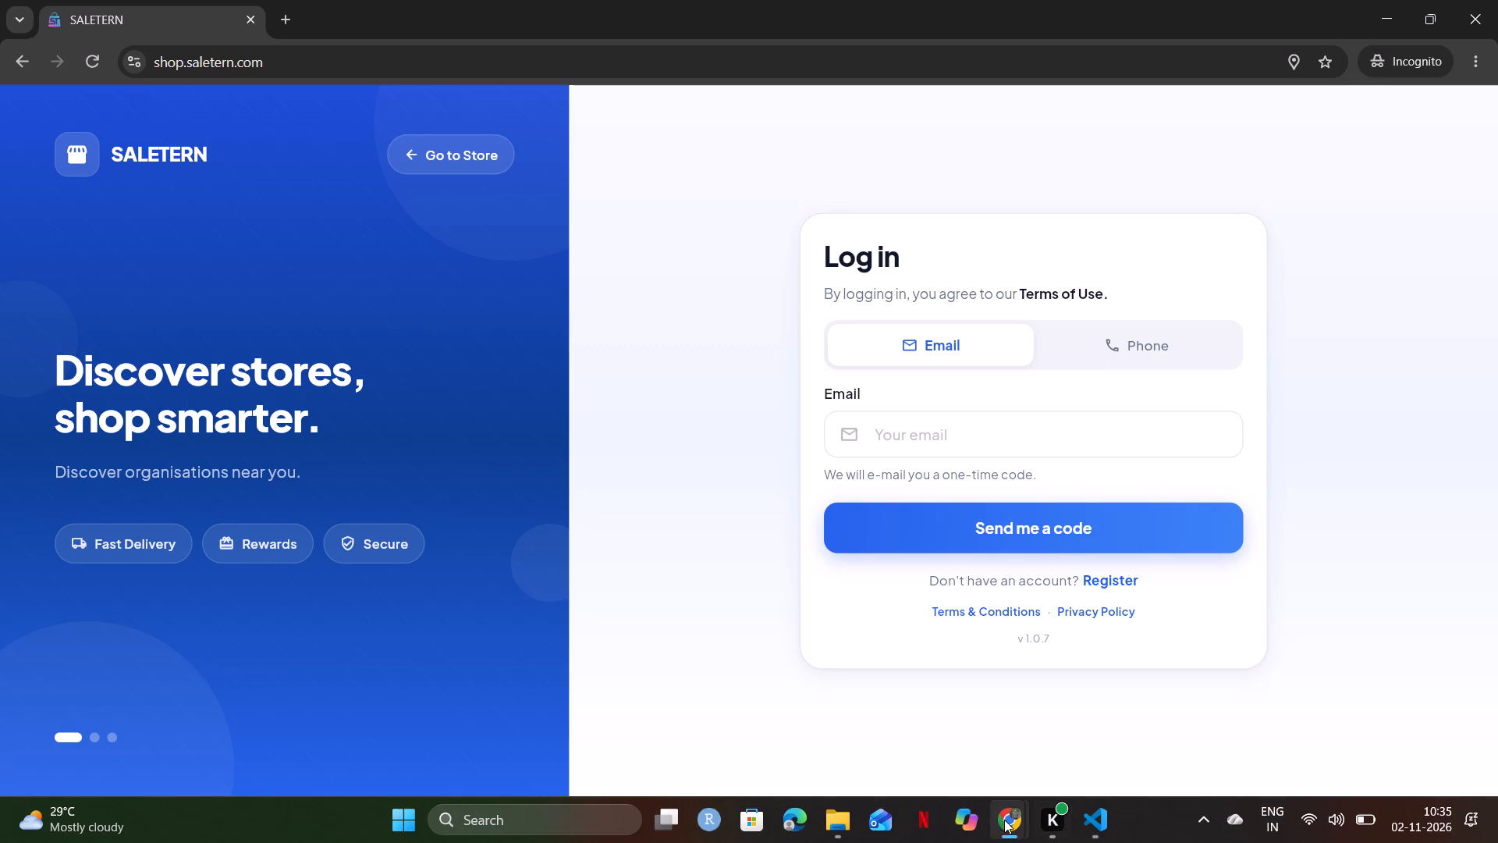
# Switch to the regular browser window and check the Orders page of the Organization Admin panel.
pyautogui.click(921, 729)
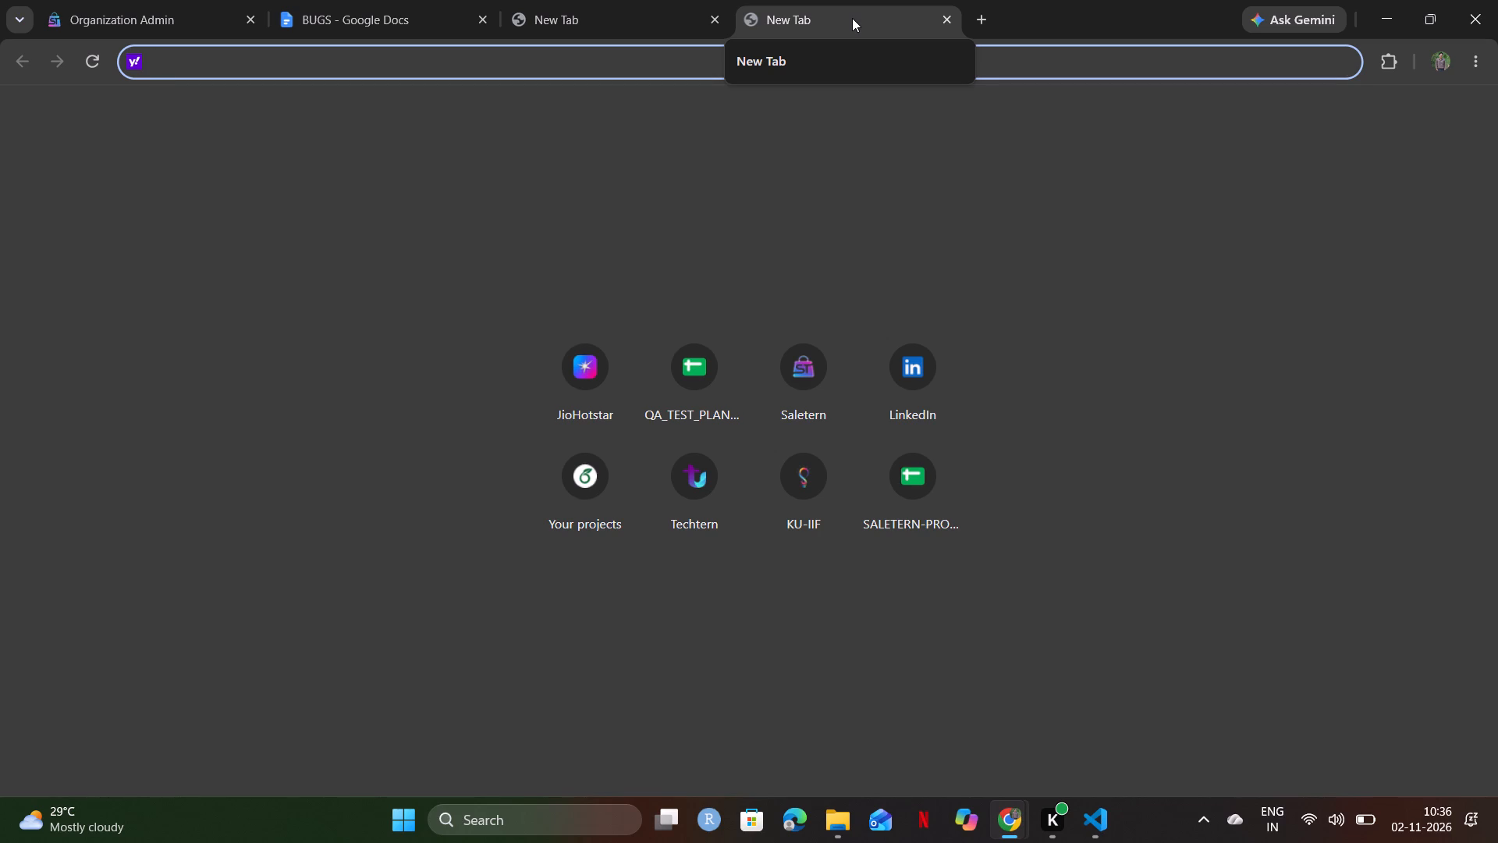
pyautogui.click(121, 0)
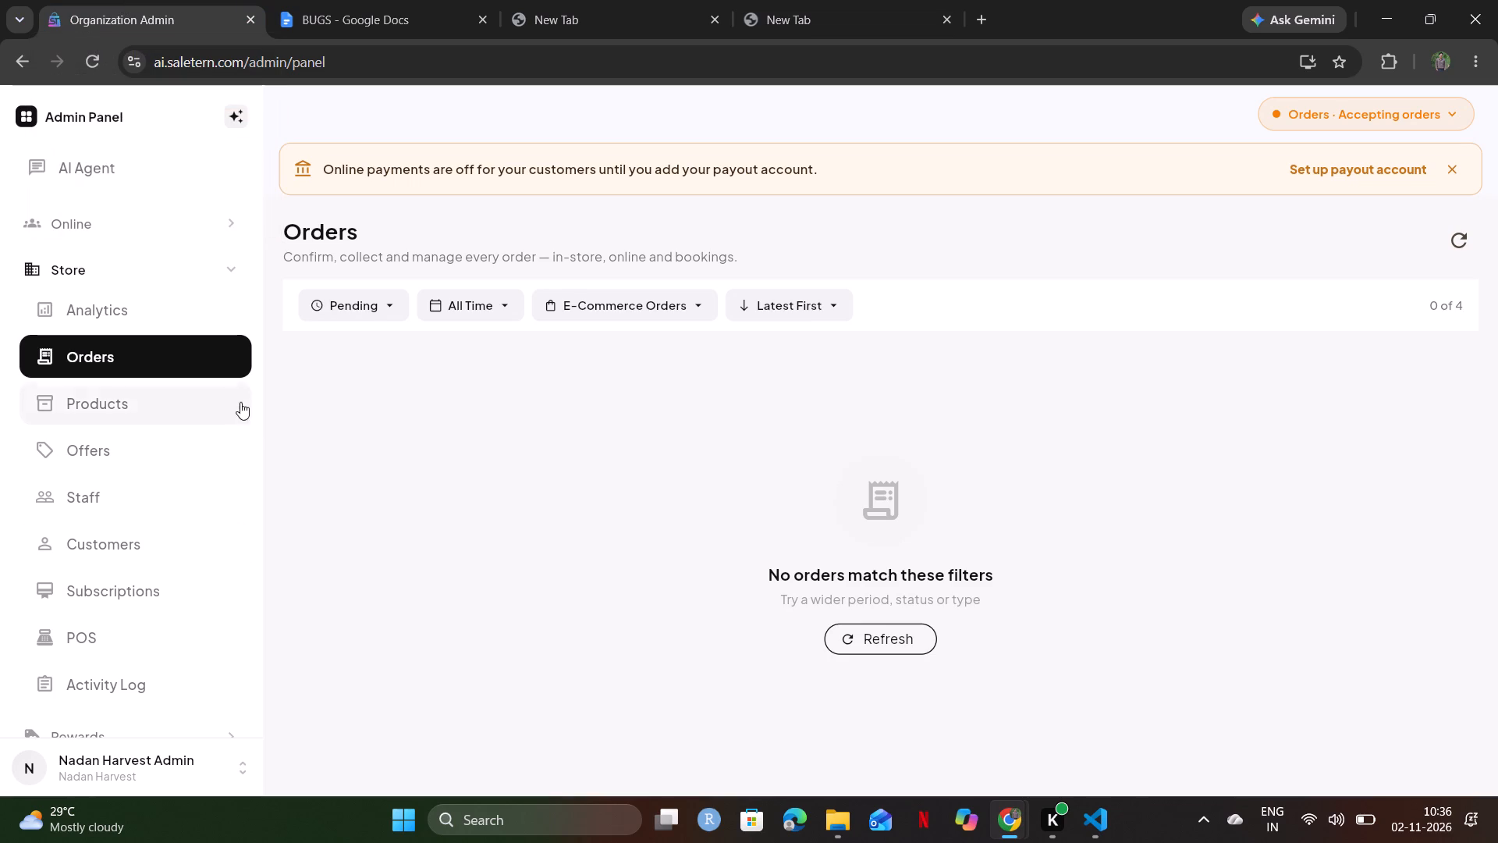
pyautogui.doubleClick(798, 564)
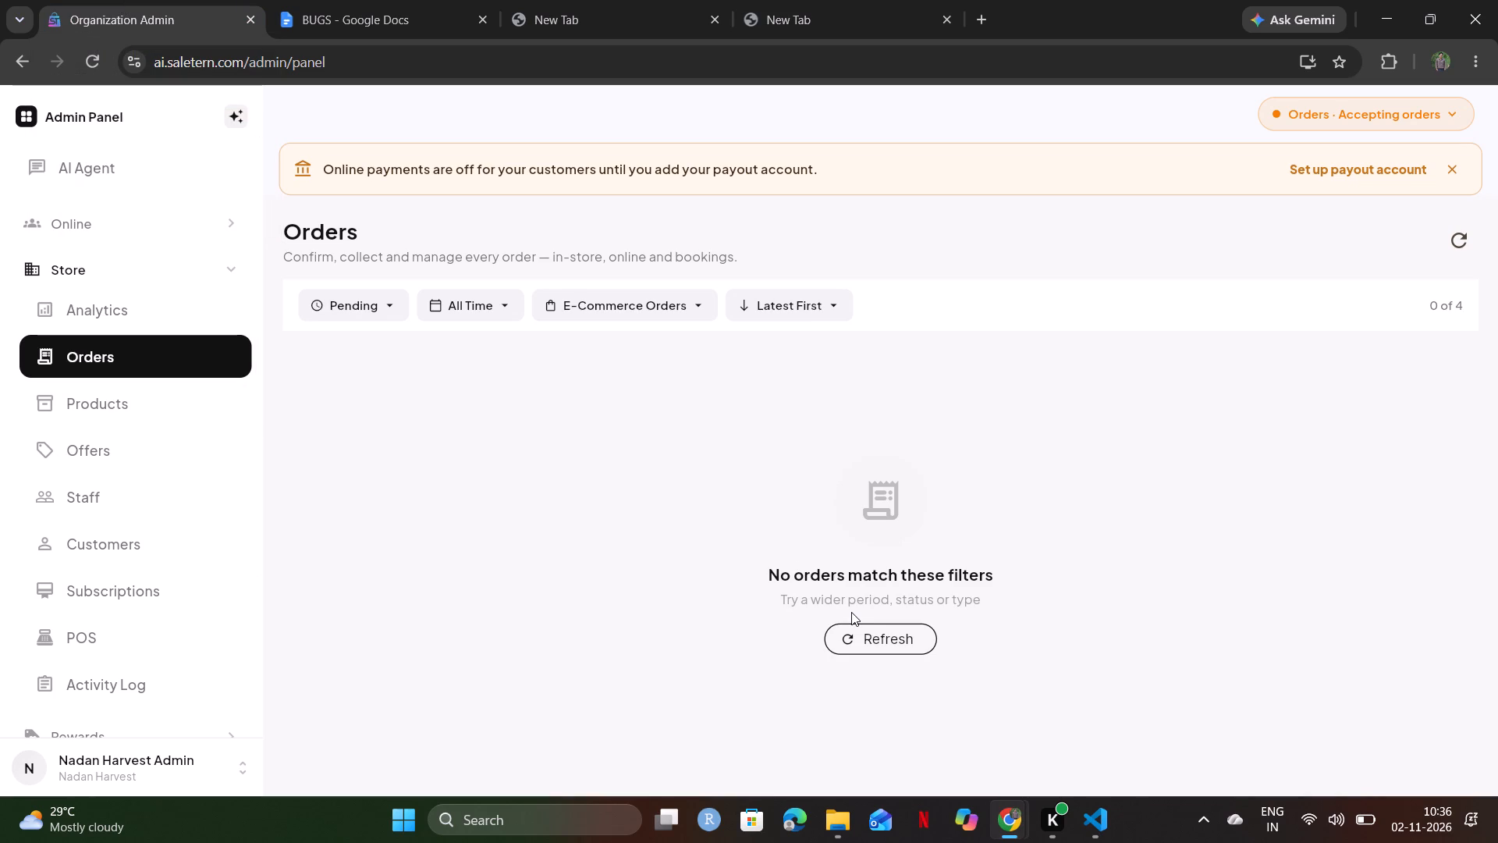
pyautogui.scroll(-2, 154, 526)
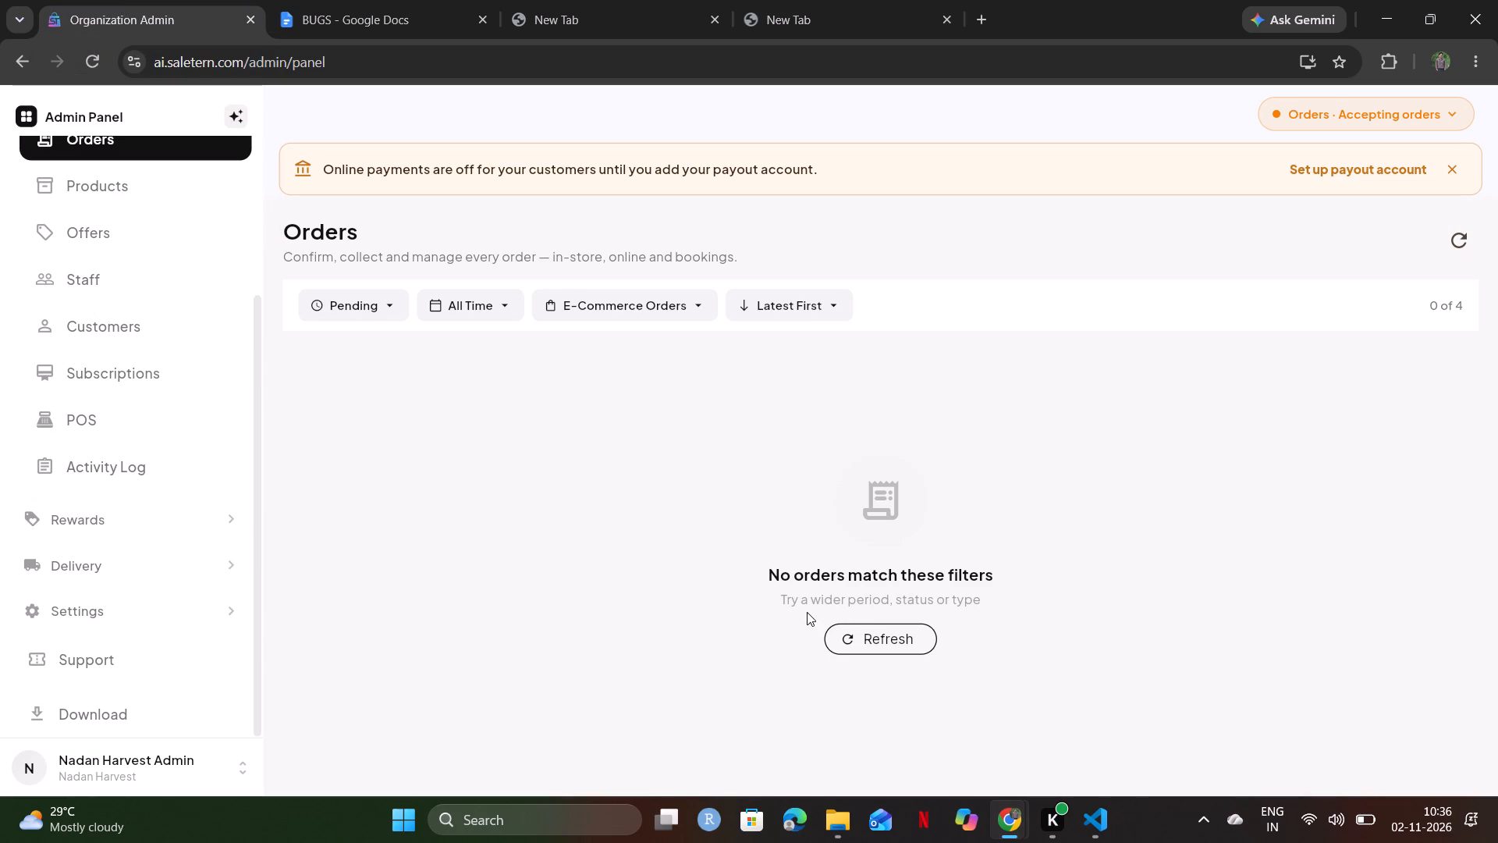
pyautogui.click(1090, 824)
pyautogui.click(1090, 824)
# Load the shop.saletern.com storefront in the last empty tab of the regular browser window.
pyautogui.click(816, 0)
pyautogui.write('shop')
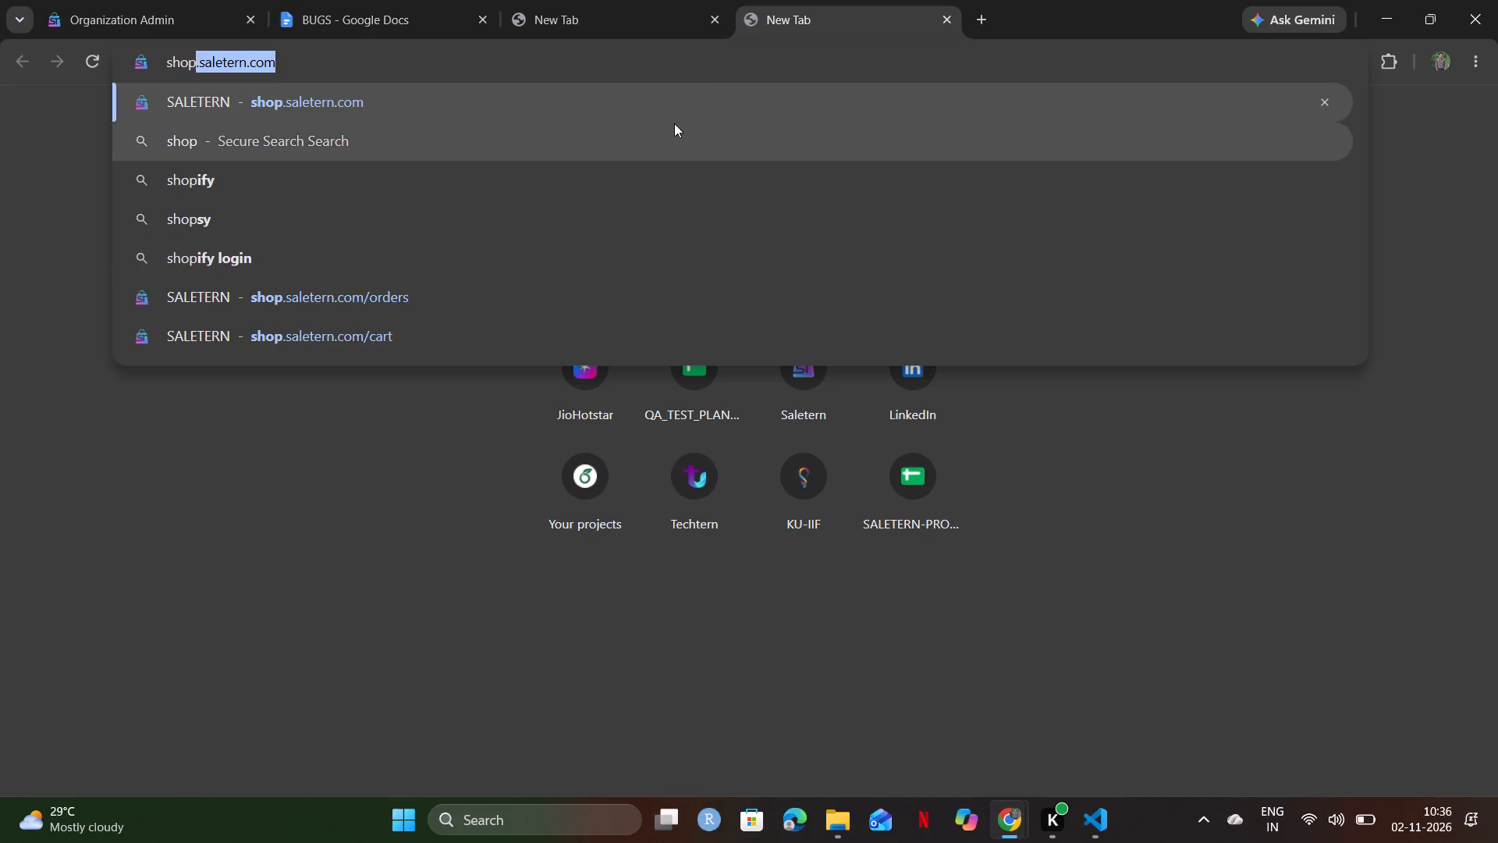
pyautogui.click(702, 62)
pyautogui.press('Return')
pyautogui.press('Up')
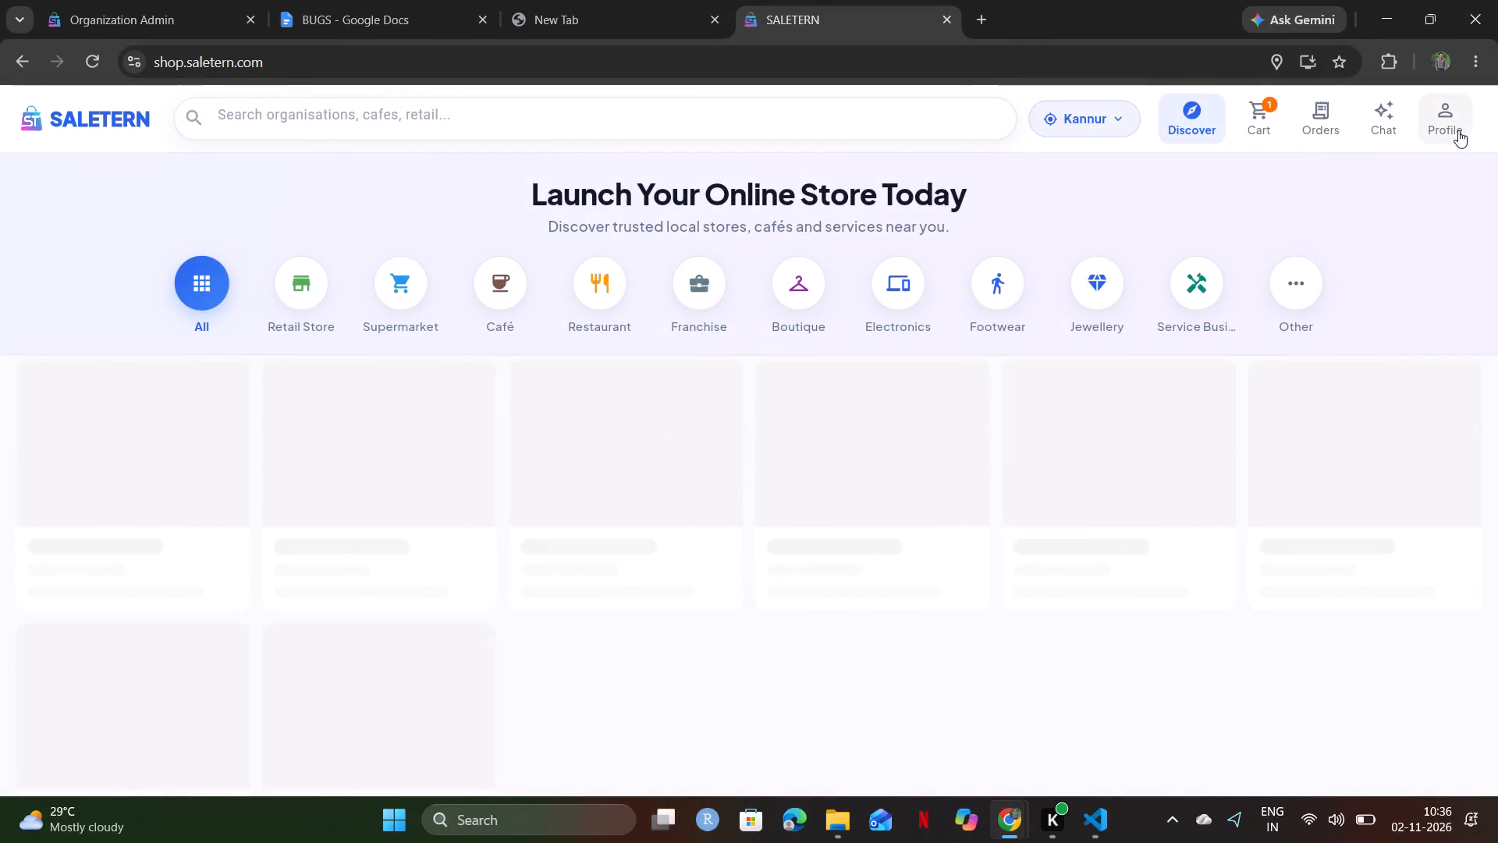
# Check the customer's profile page and return to the store listings.
pyautogui.click(1458, 130)
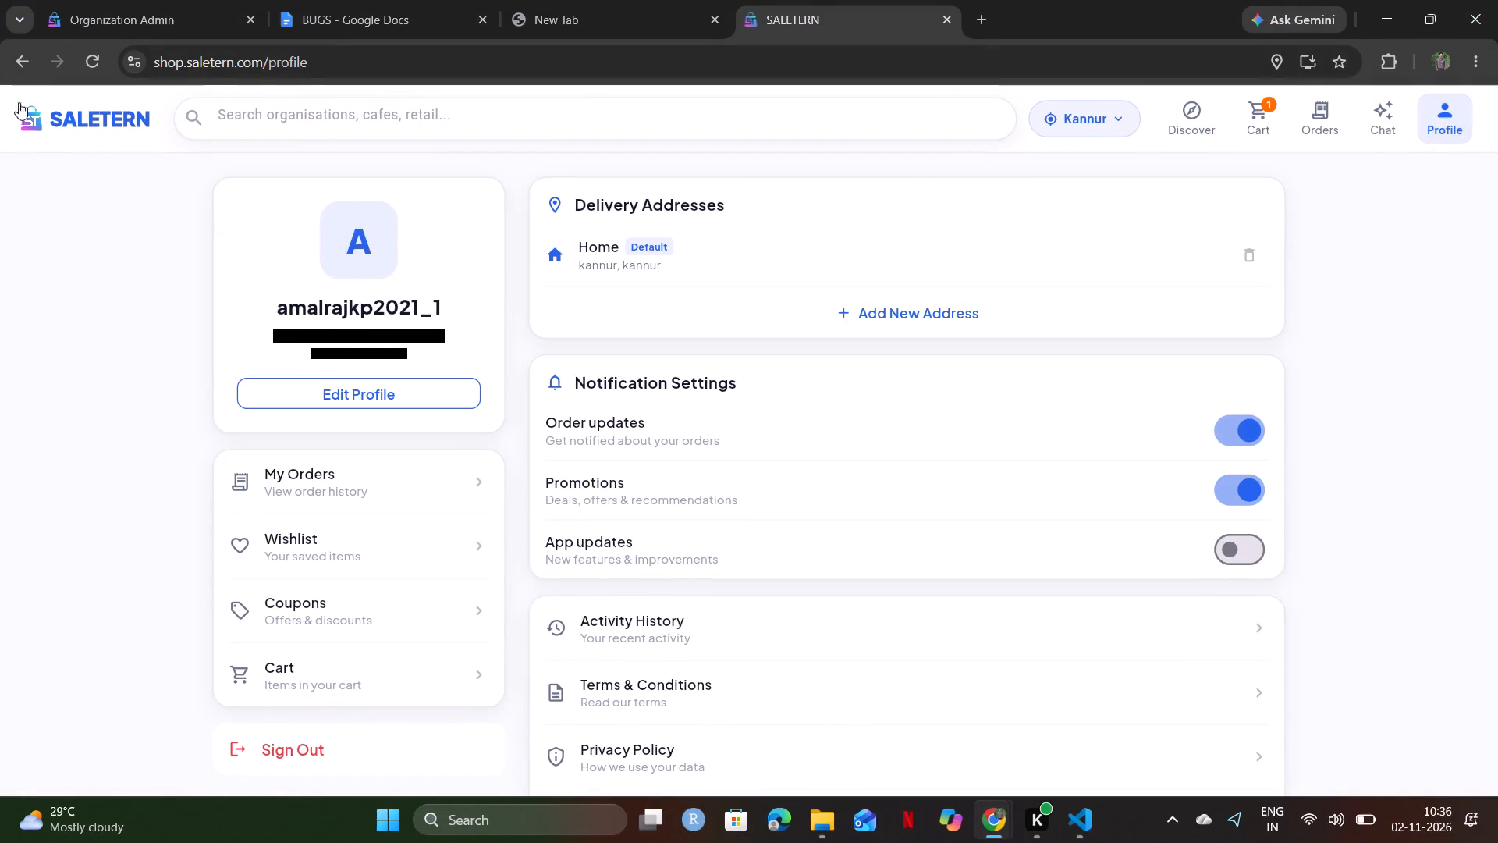
pyautogui.click(16, 71)
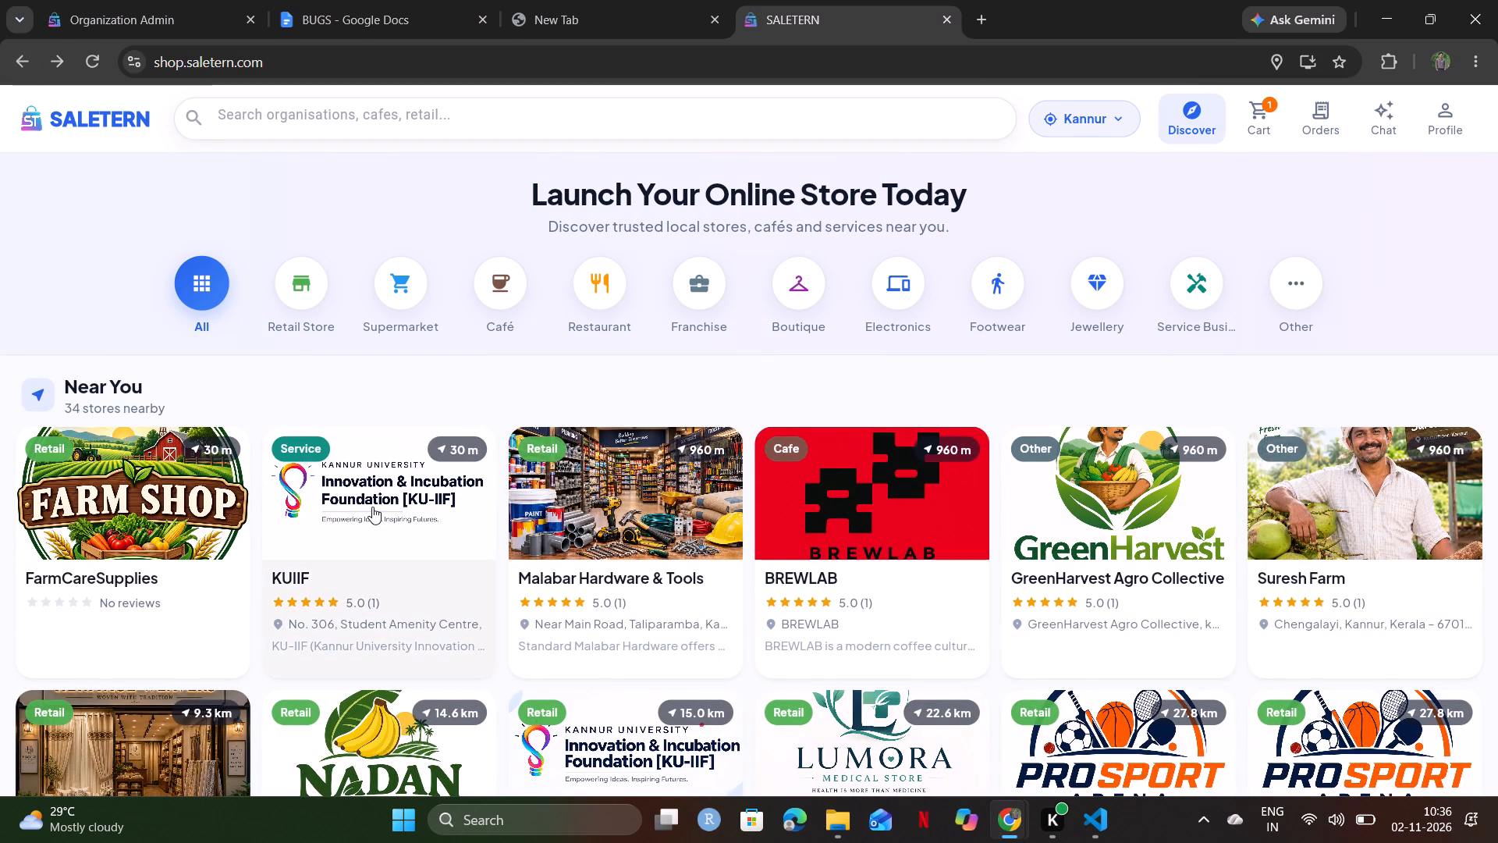
# Find the Banana Harvest store in the Near You listings, open it, and add the ₹20 വാഴപ്പിണ്ടി to the cart.
pyautogui.scroll(-9, 372, 507)
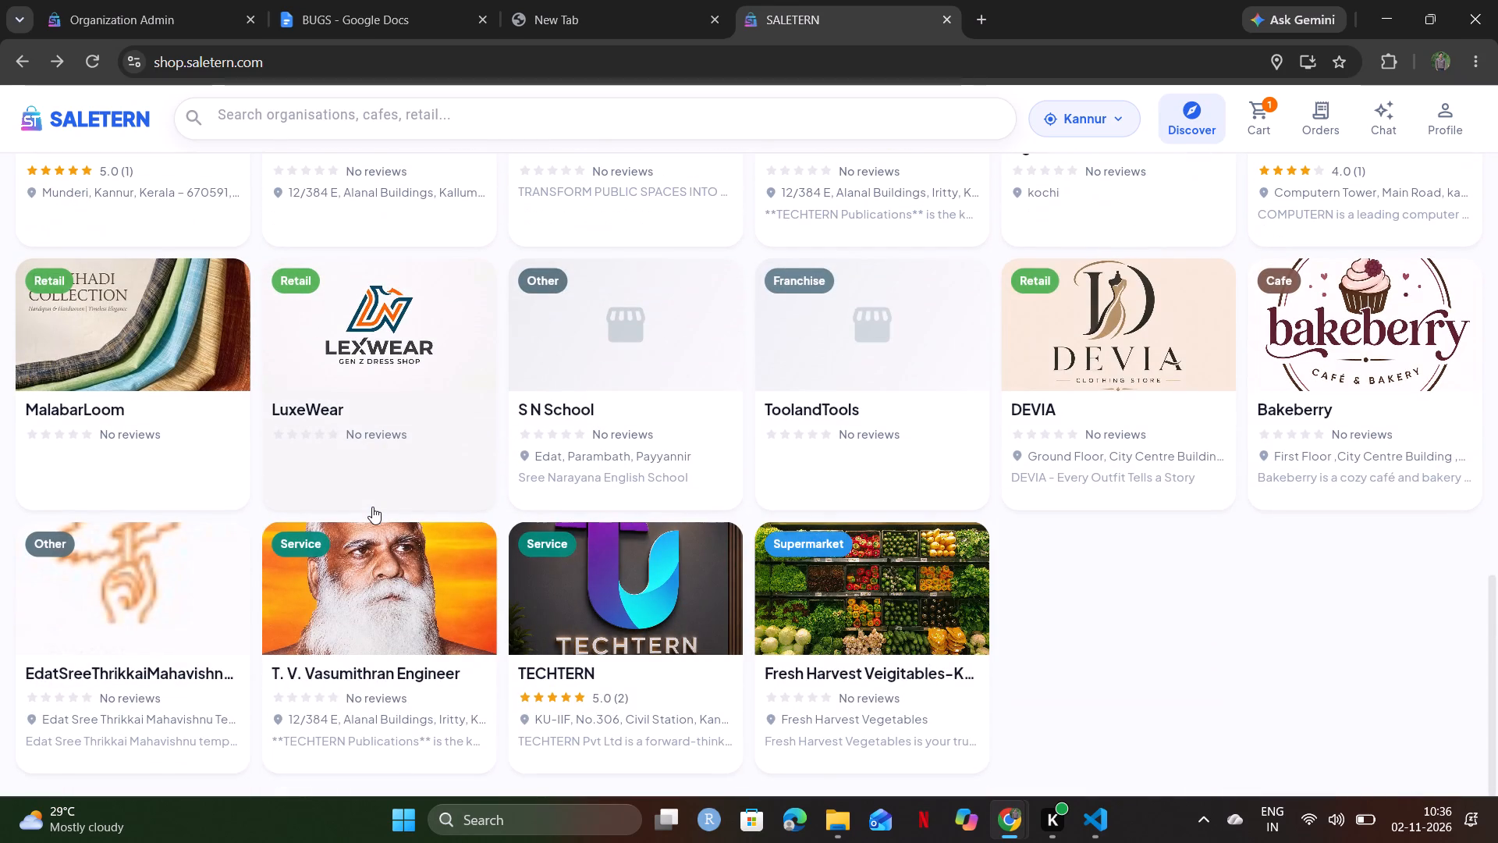
pyautogui.scroll(-1, 372, 507)
pyautogui.scroll(11, 372, 507)
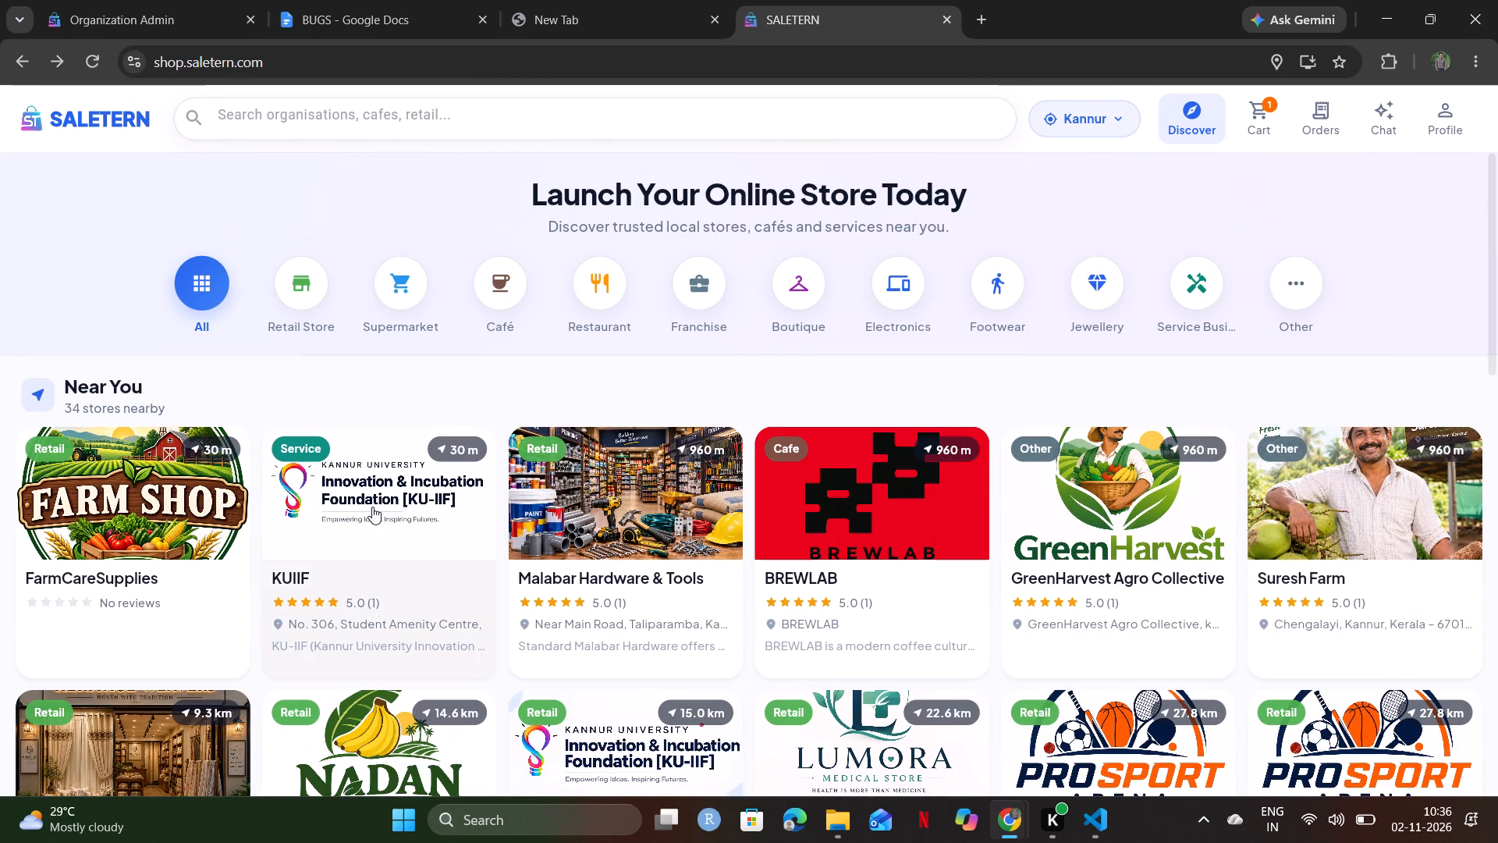
pyautogui.scroll(-2, 372, 507)
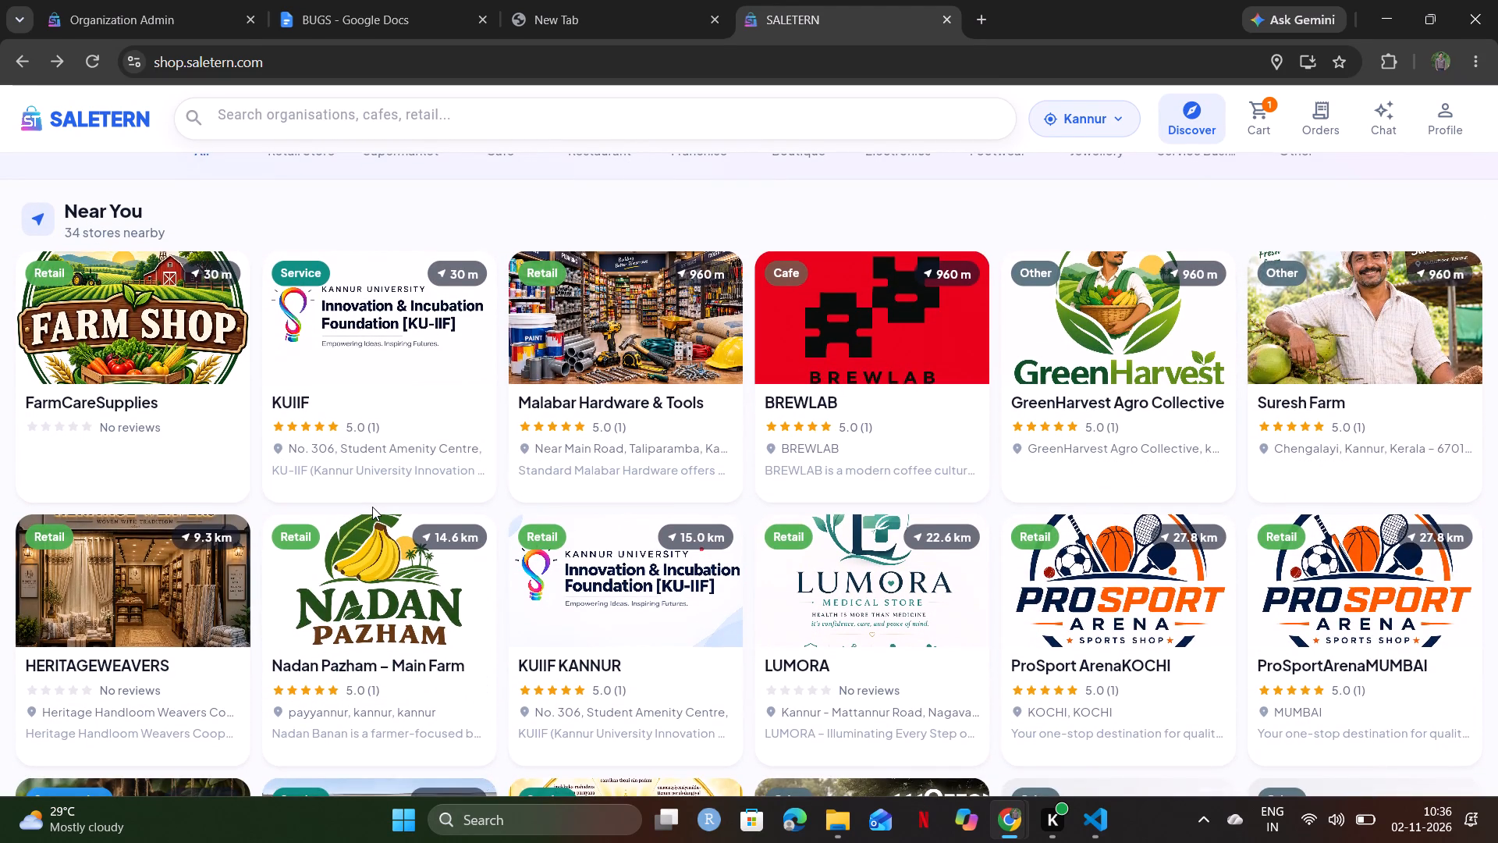
pyautogui.scroll(-3, 551, 624)
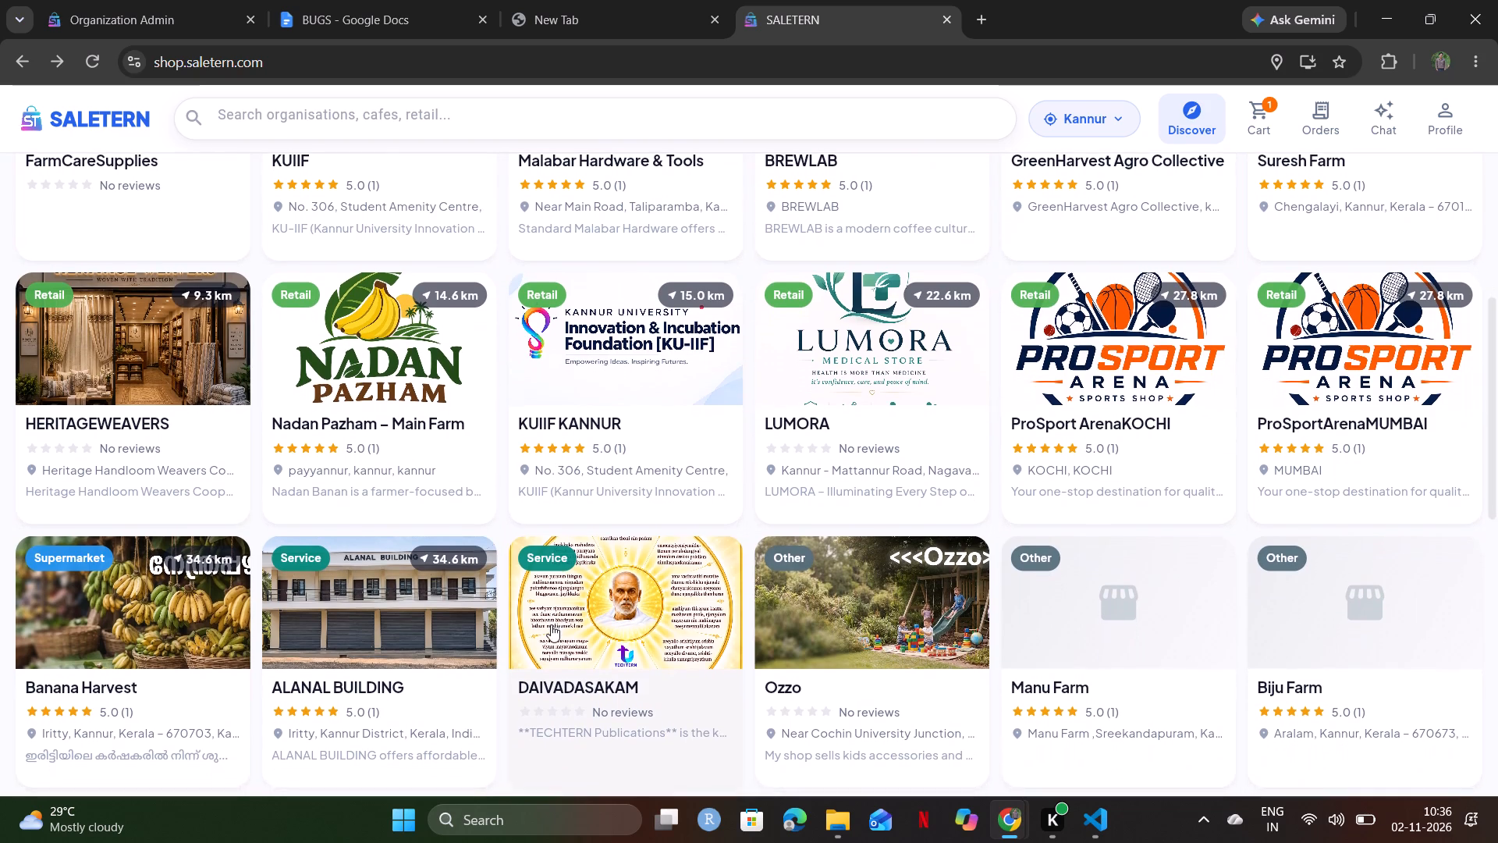
pyautogui.click(168, 617)
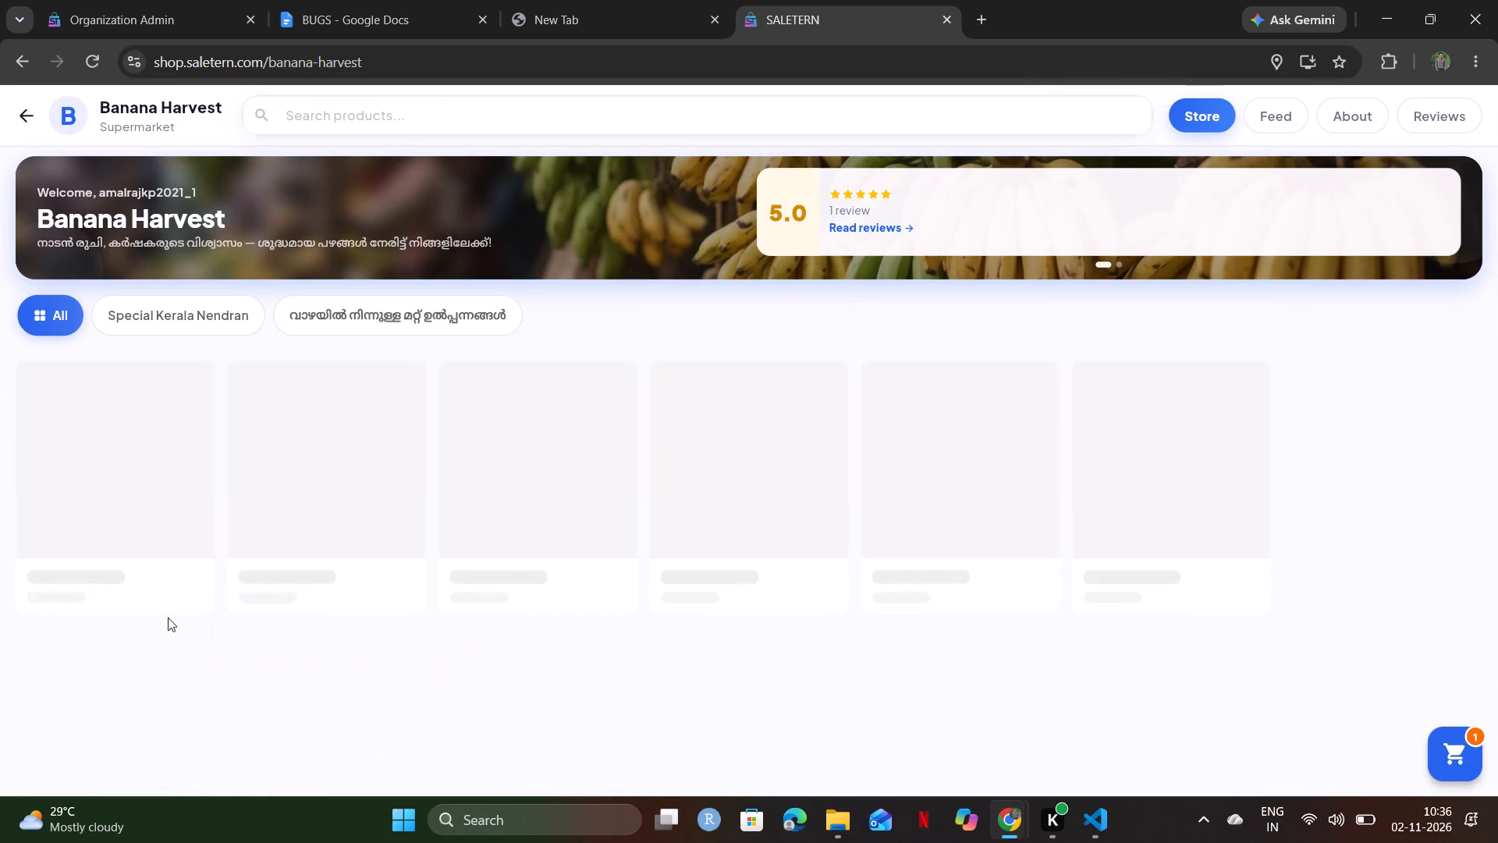
pyautogui.click(507, 552)
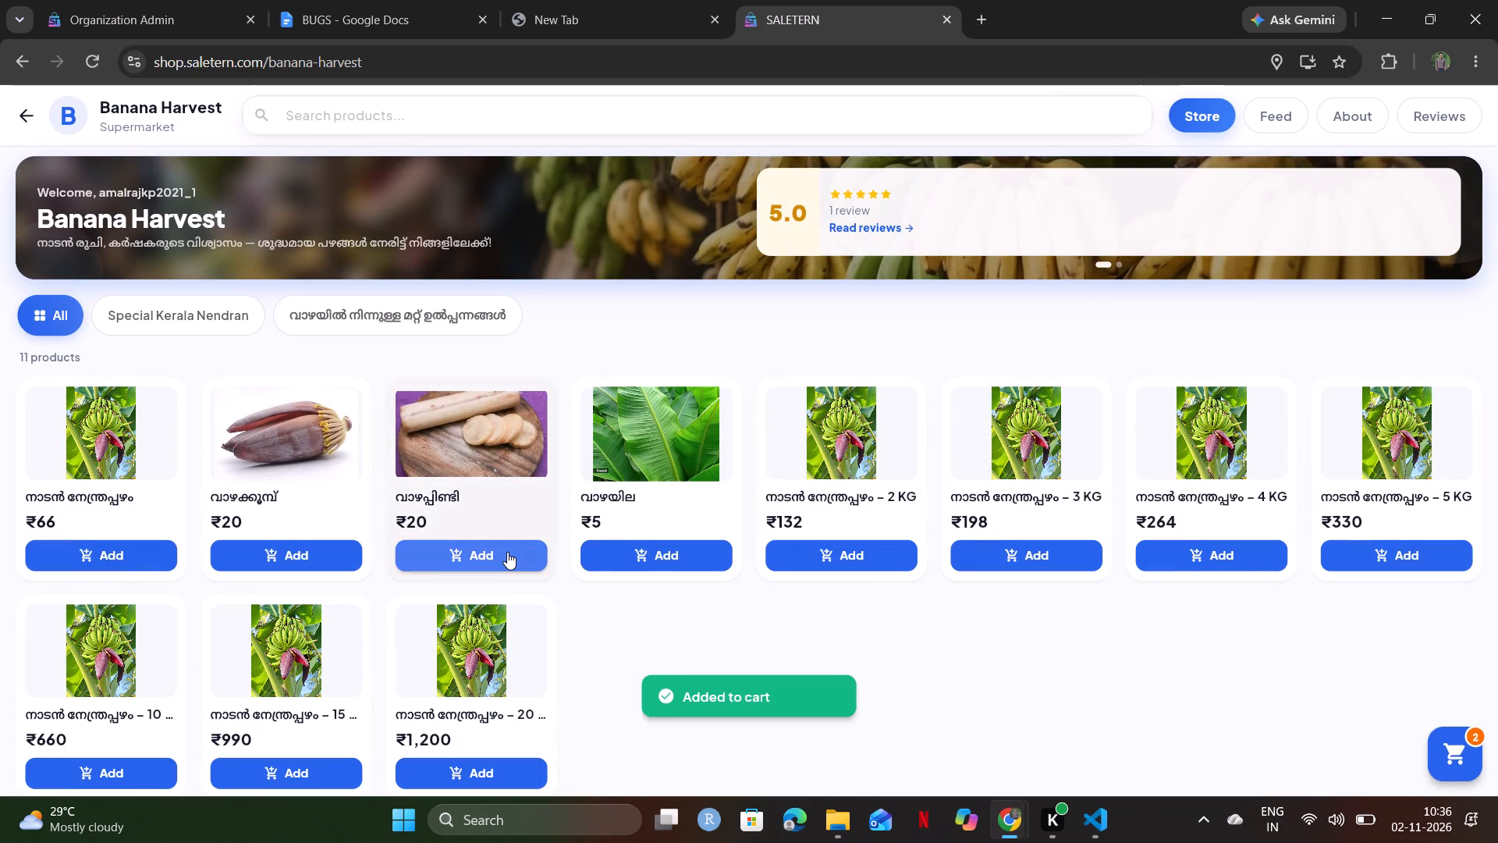
# Open the shopping cart and proceed to the Banana Harvest checkout.
pyautogui.click(1446, 748)
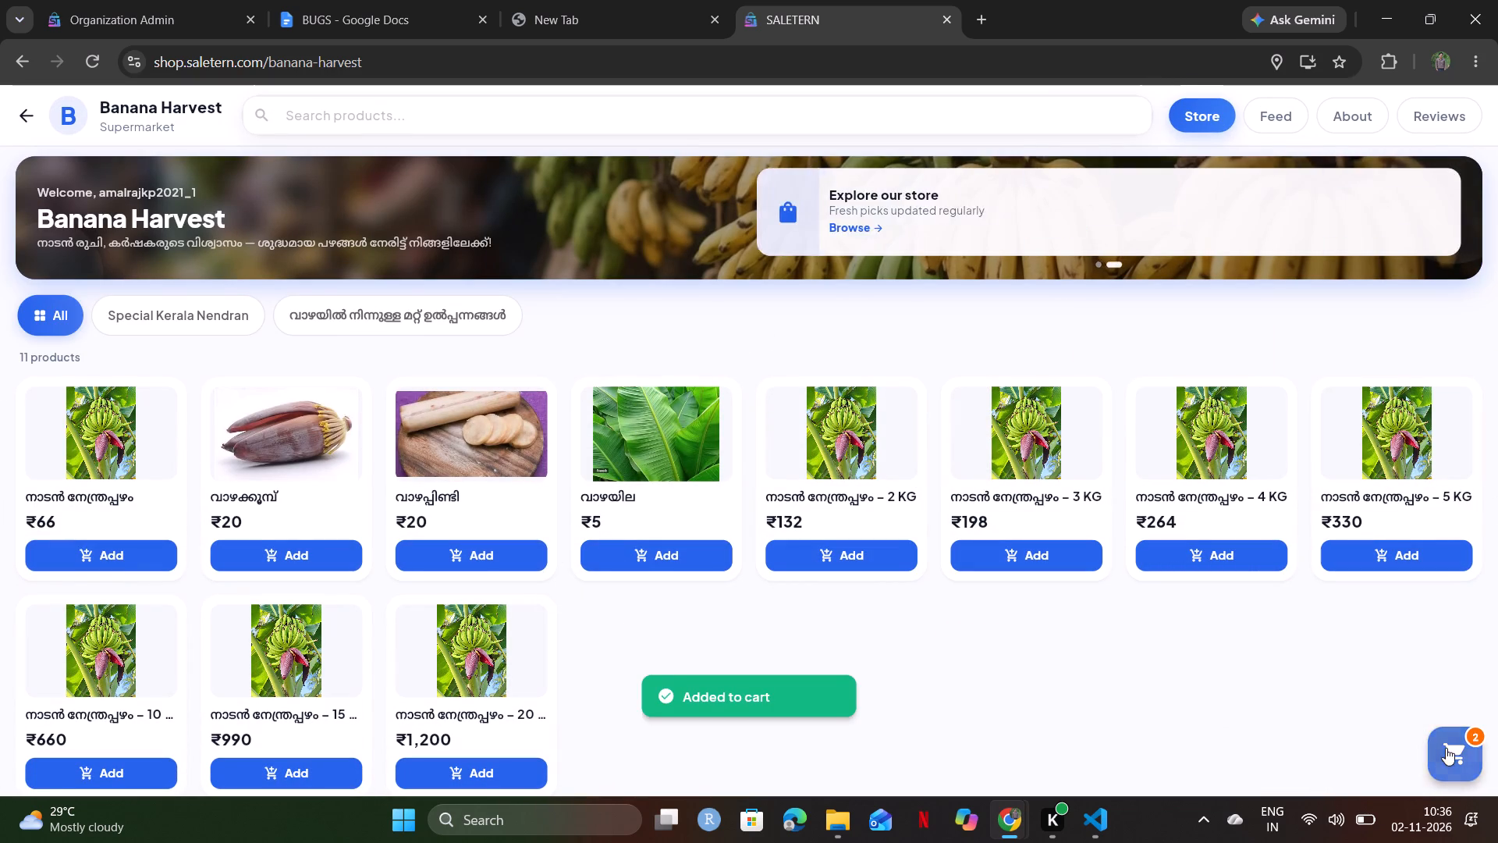
pyautogui.click(1129, 412)
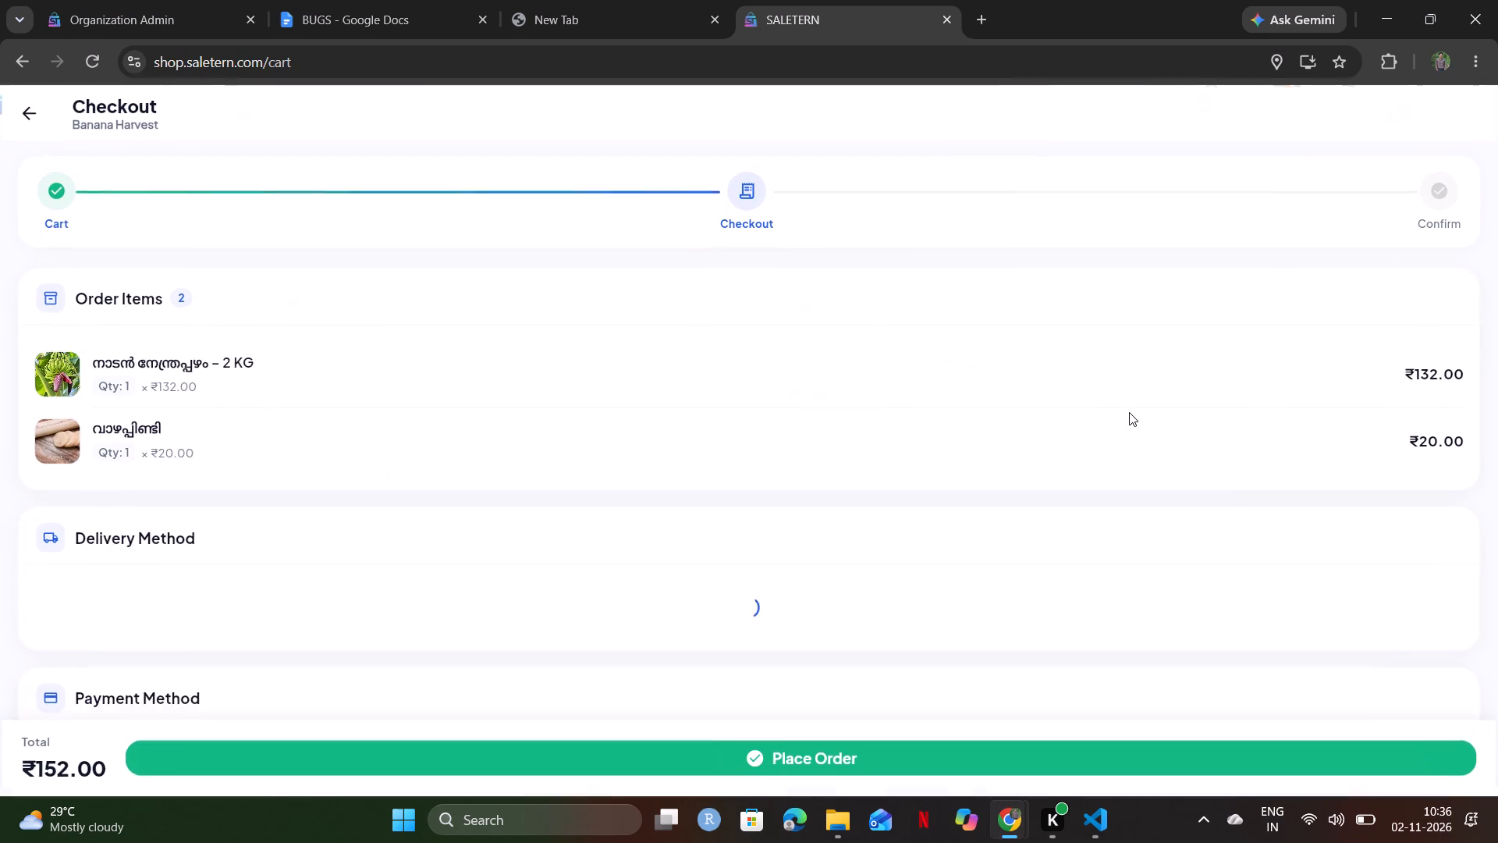
# Examine the checkout's order items, delivery method, payment method and order summary sections.
pyautogui.scroll(-1, 1129, 412)
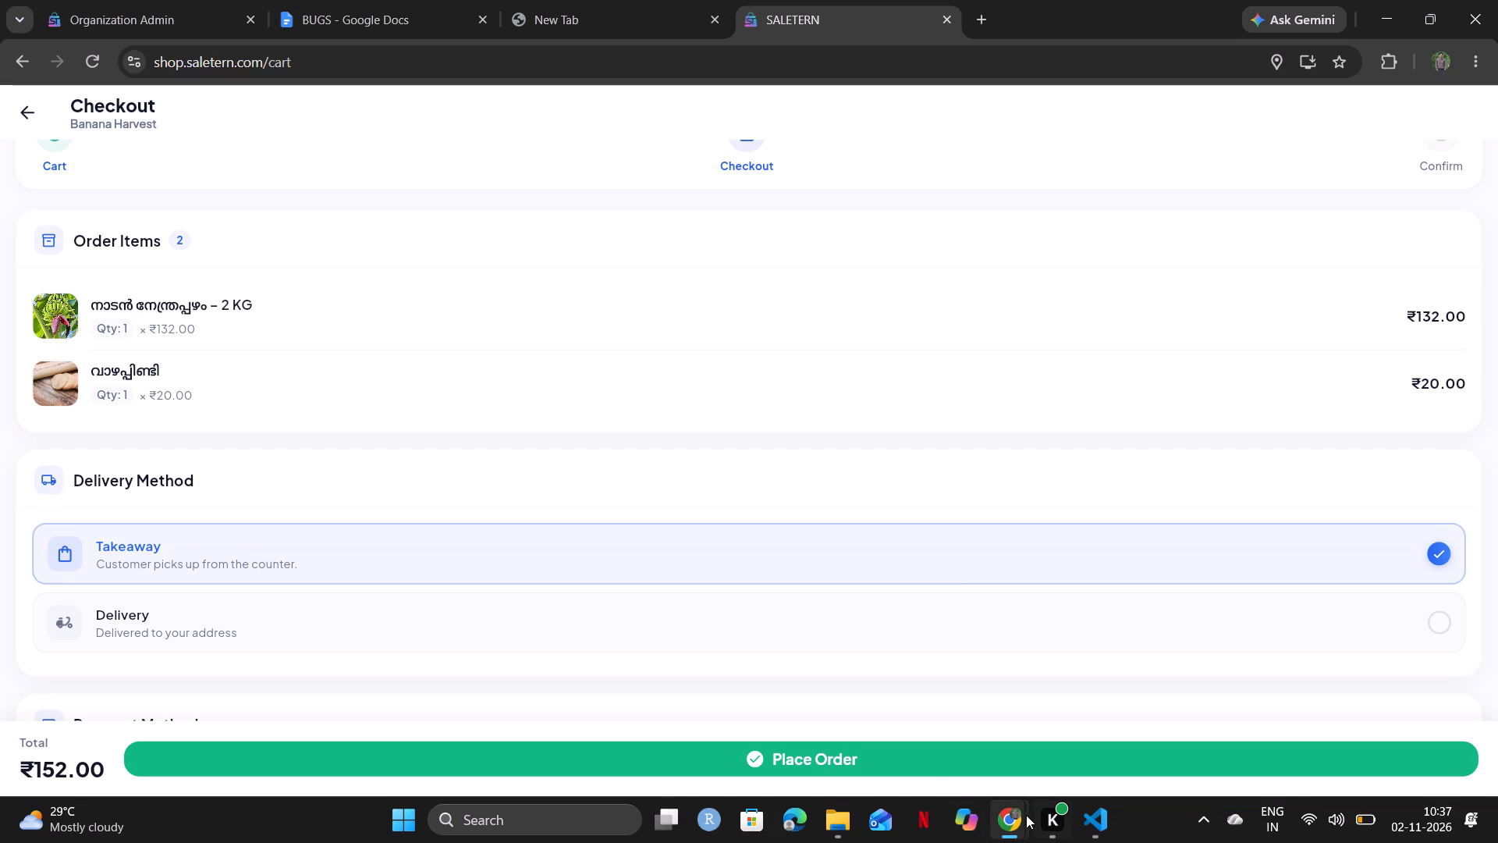
pyautogui.scroll(-3, 895, 542)
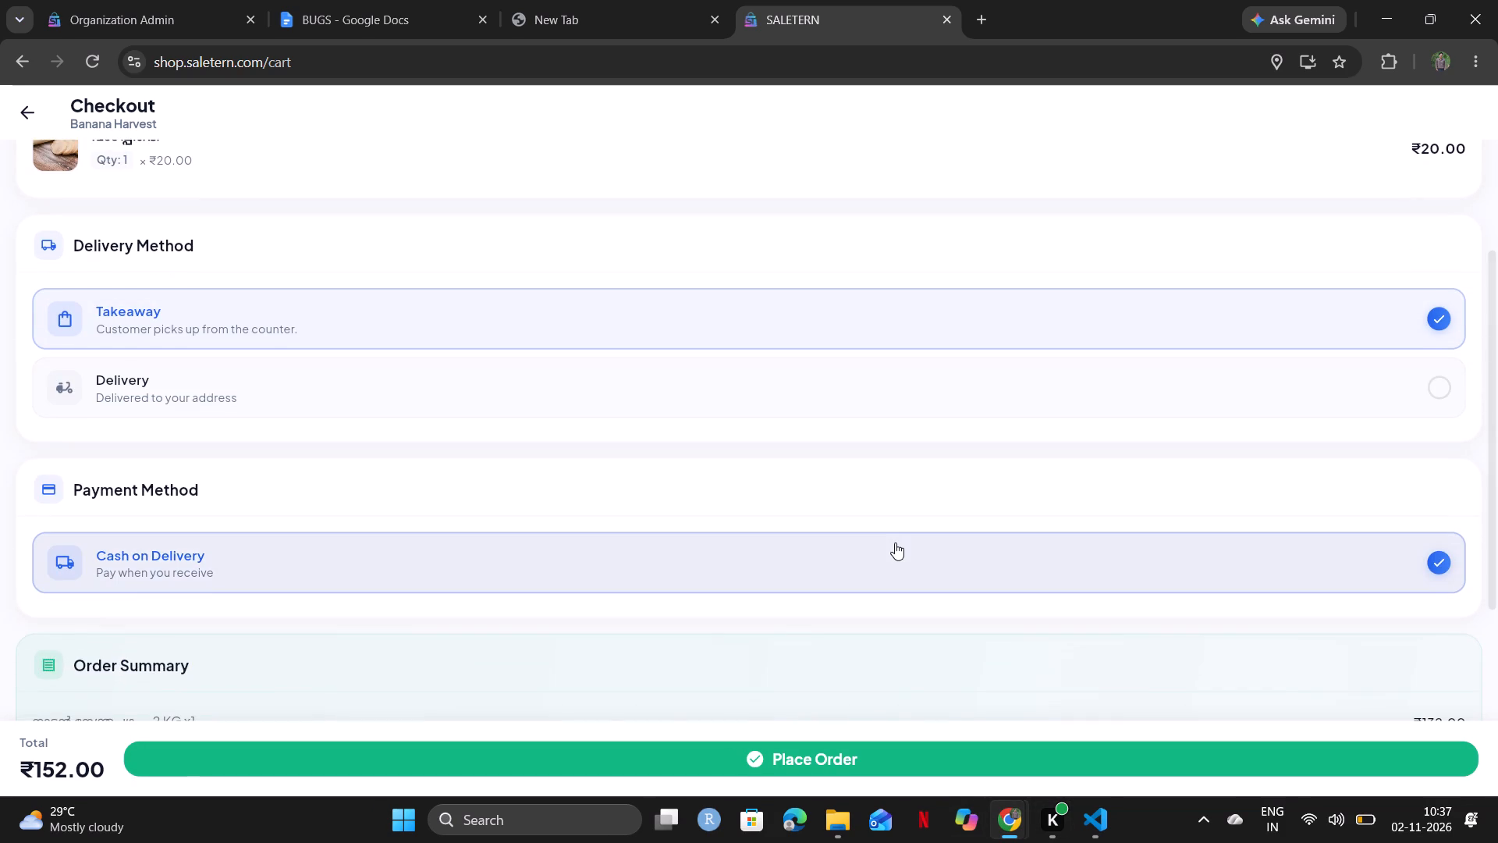
pyautogui.scroll(-2, 895, 542)
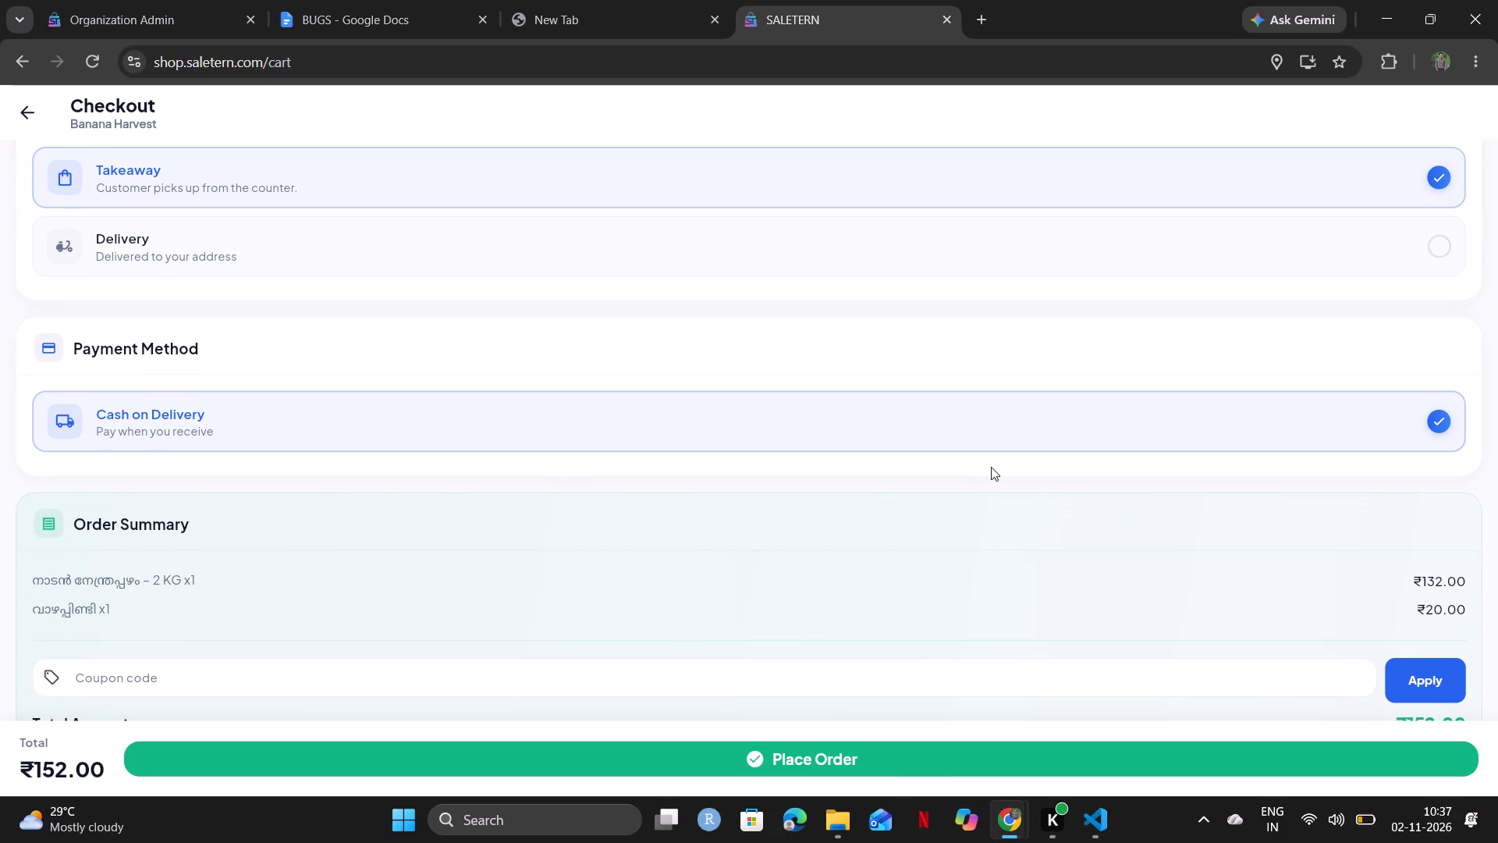
pyautogui.scroll(2, 991, 467)
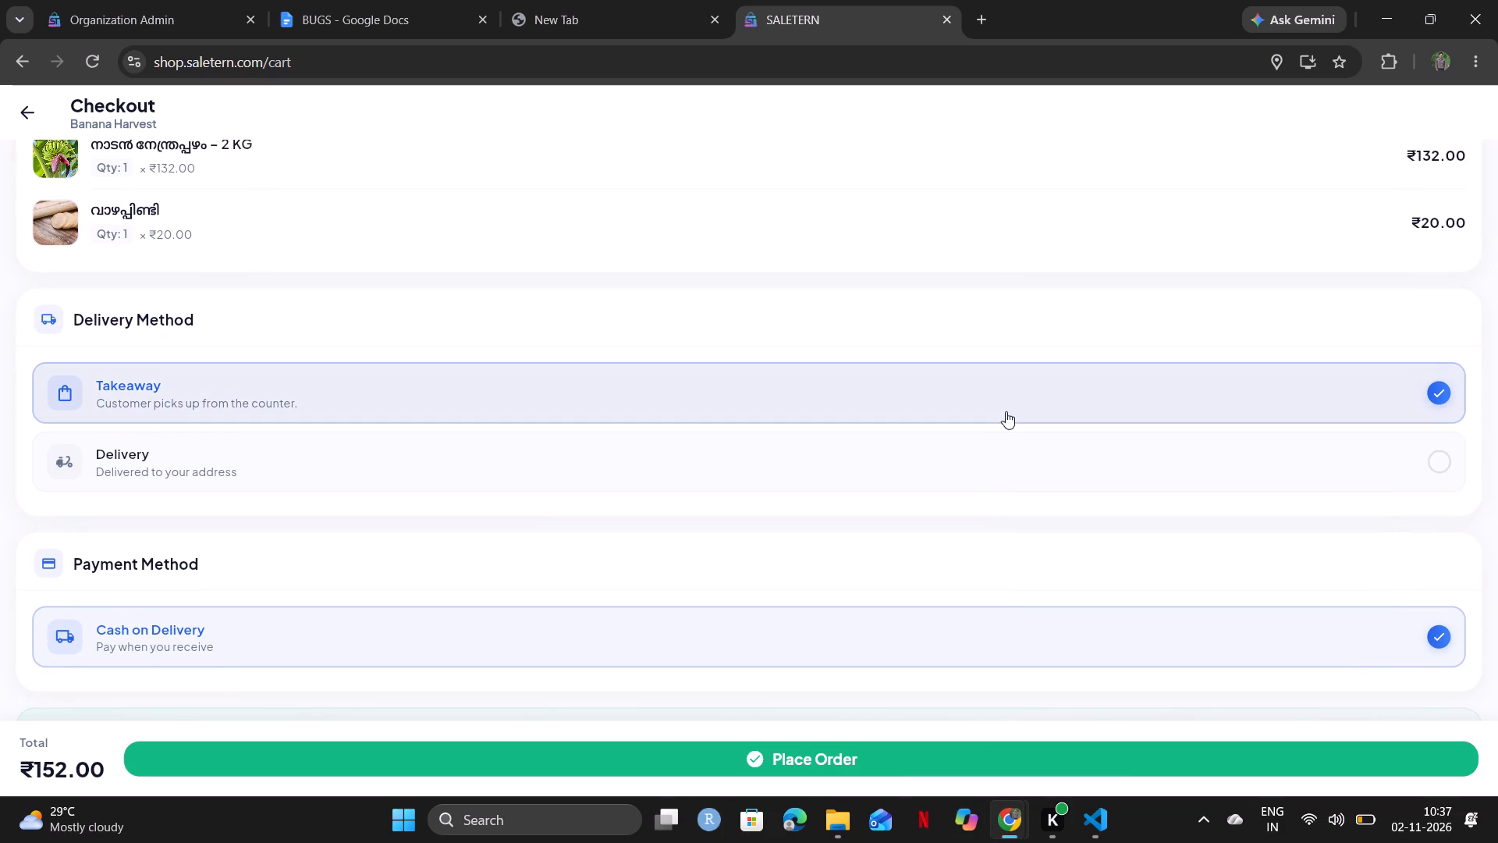
# Review the Banana Harvest checkout again from the order items to the order summary.
pyautogui.scroll(-5, 971, 592)
pyautogui.scroll(4, 971, 592)
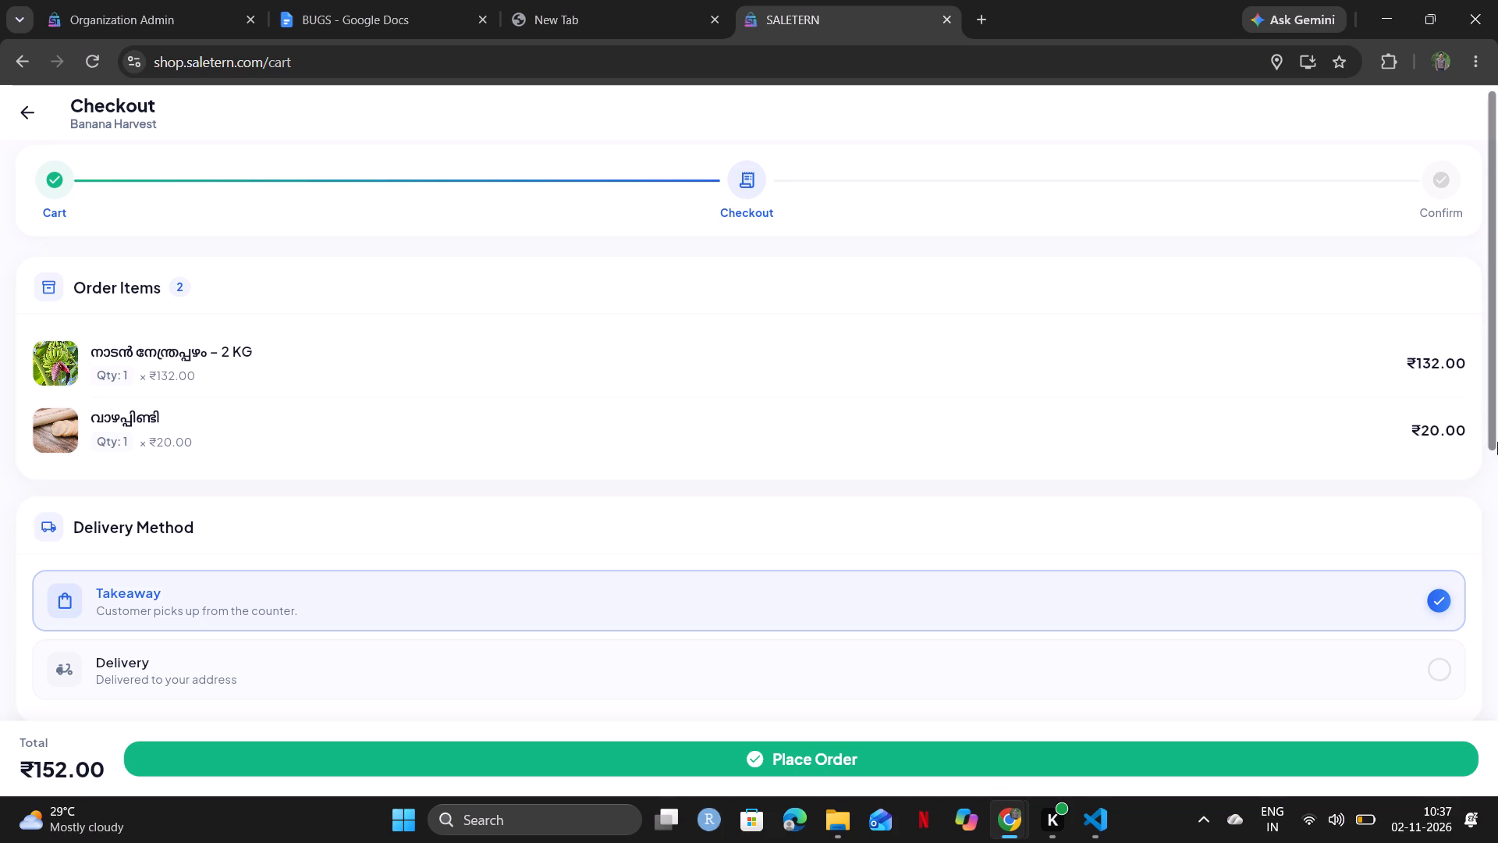
pyautogui.click(1496, 442)
pyautogui.moveTo(1496, 442); pyautogui.dragTo(1497, 449)
pyautogui.moveTo(1497, 449); pyautogui.dragTo(1497, 404)
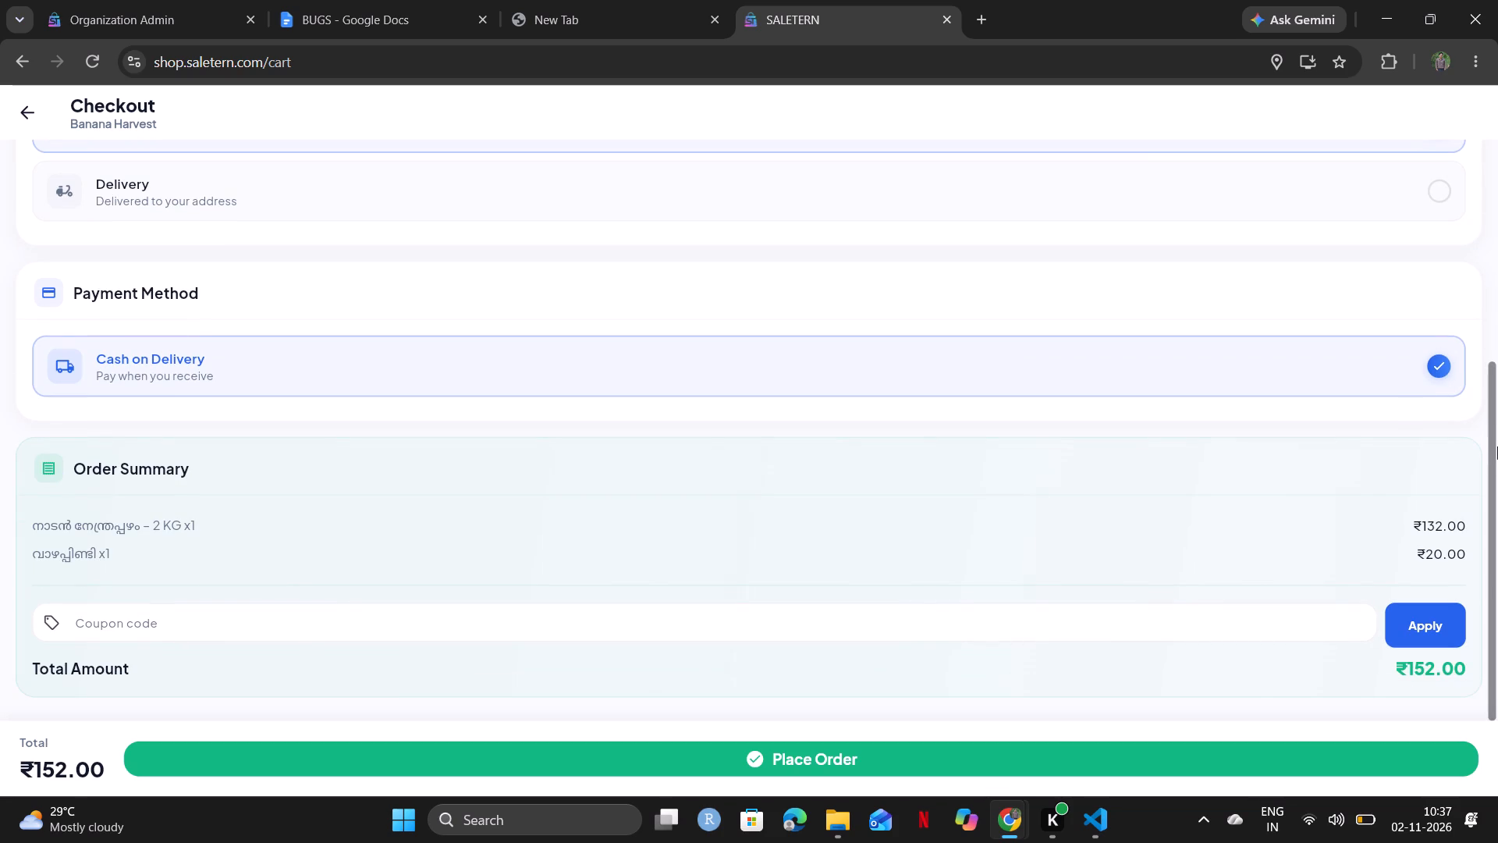
# Look through the Subscriptions and Staff Management pages of the organization admin panel.
pyautogui.click(94, 0)
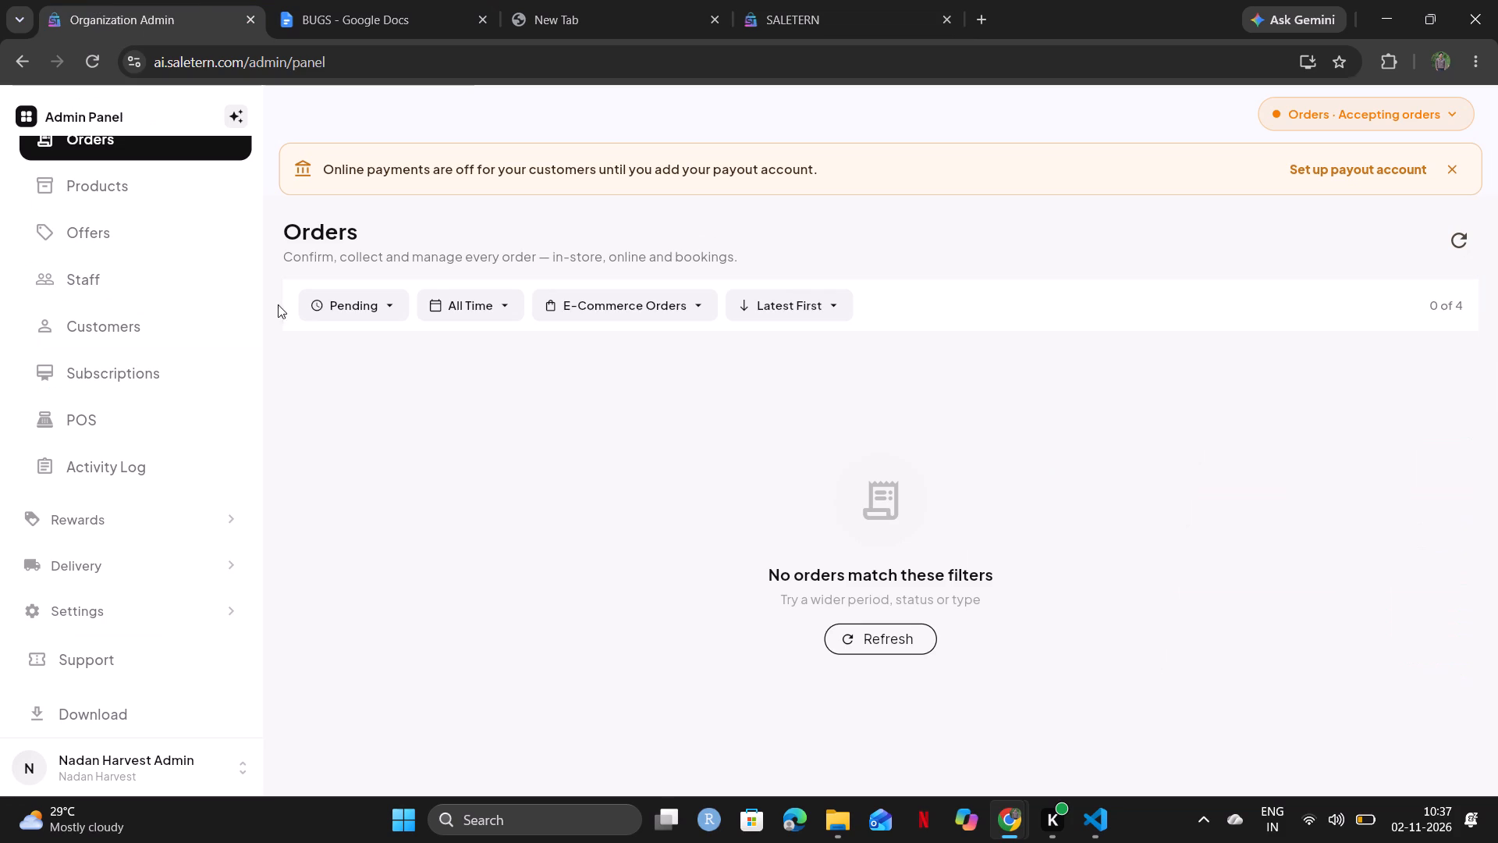
pyautogui.click(125, 384)
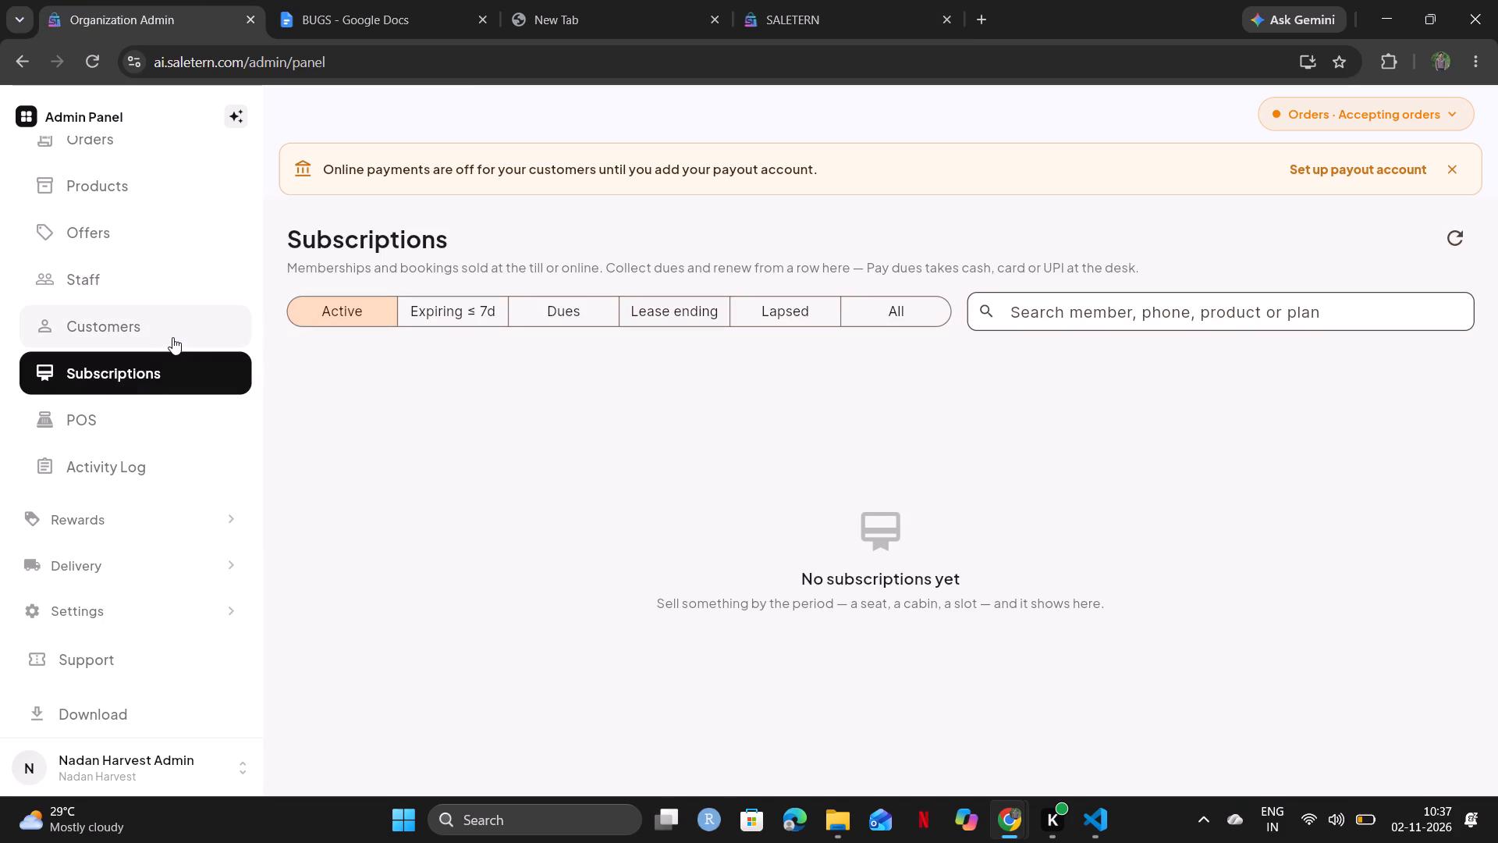
pyautogui.scroll(-1, 196, 418)
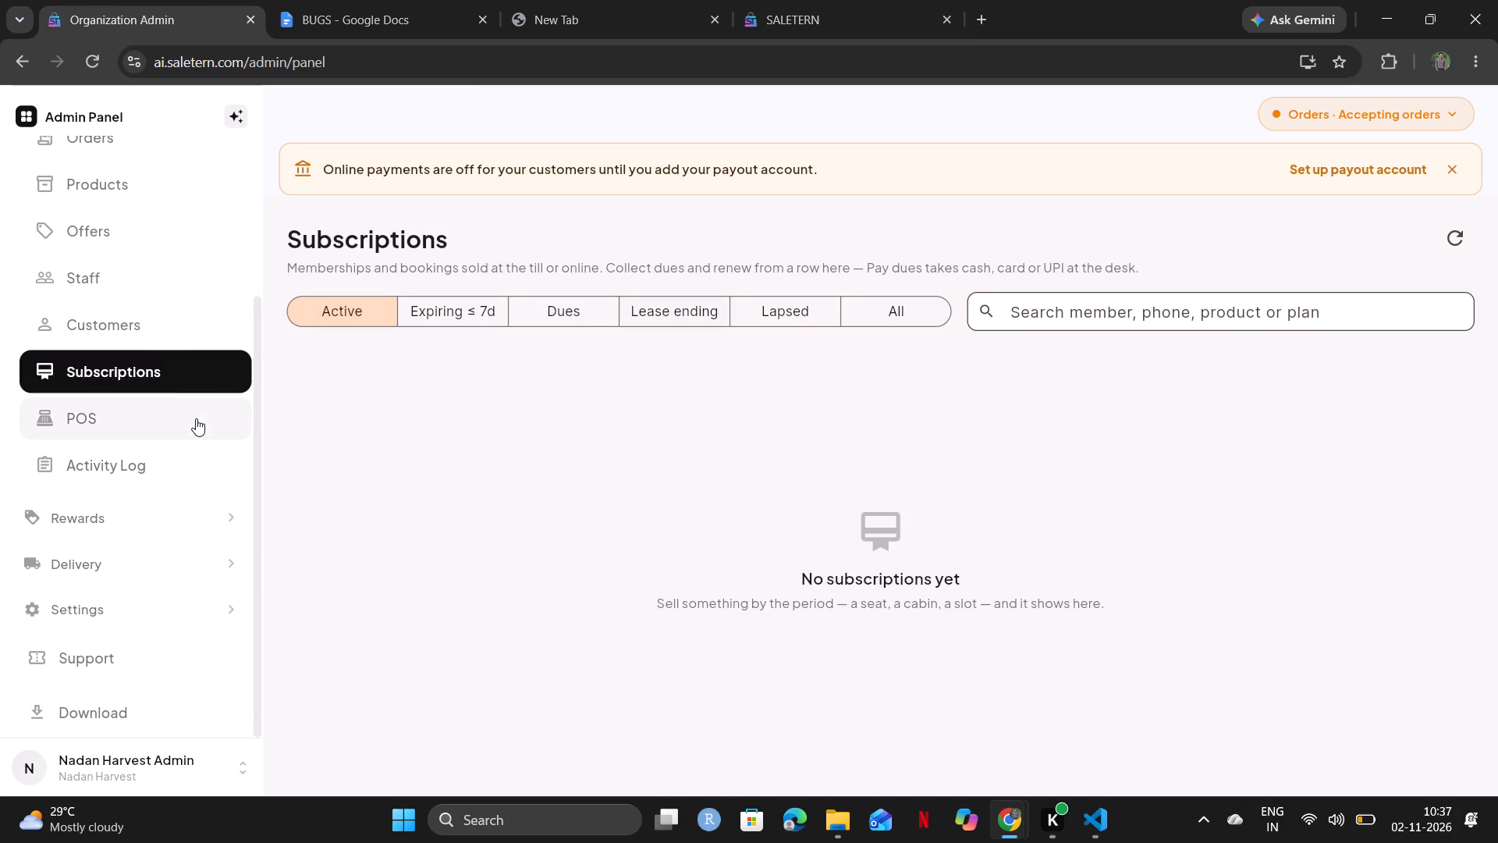
pyautogui.scroll(-1, 196, 418)
pyautogui.click(98, 268)
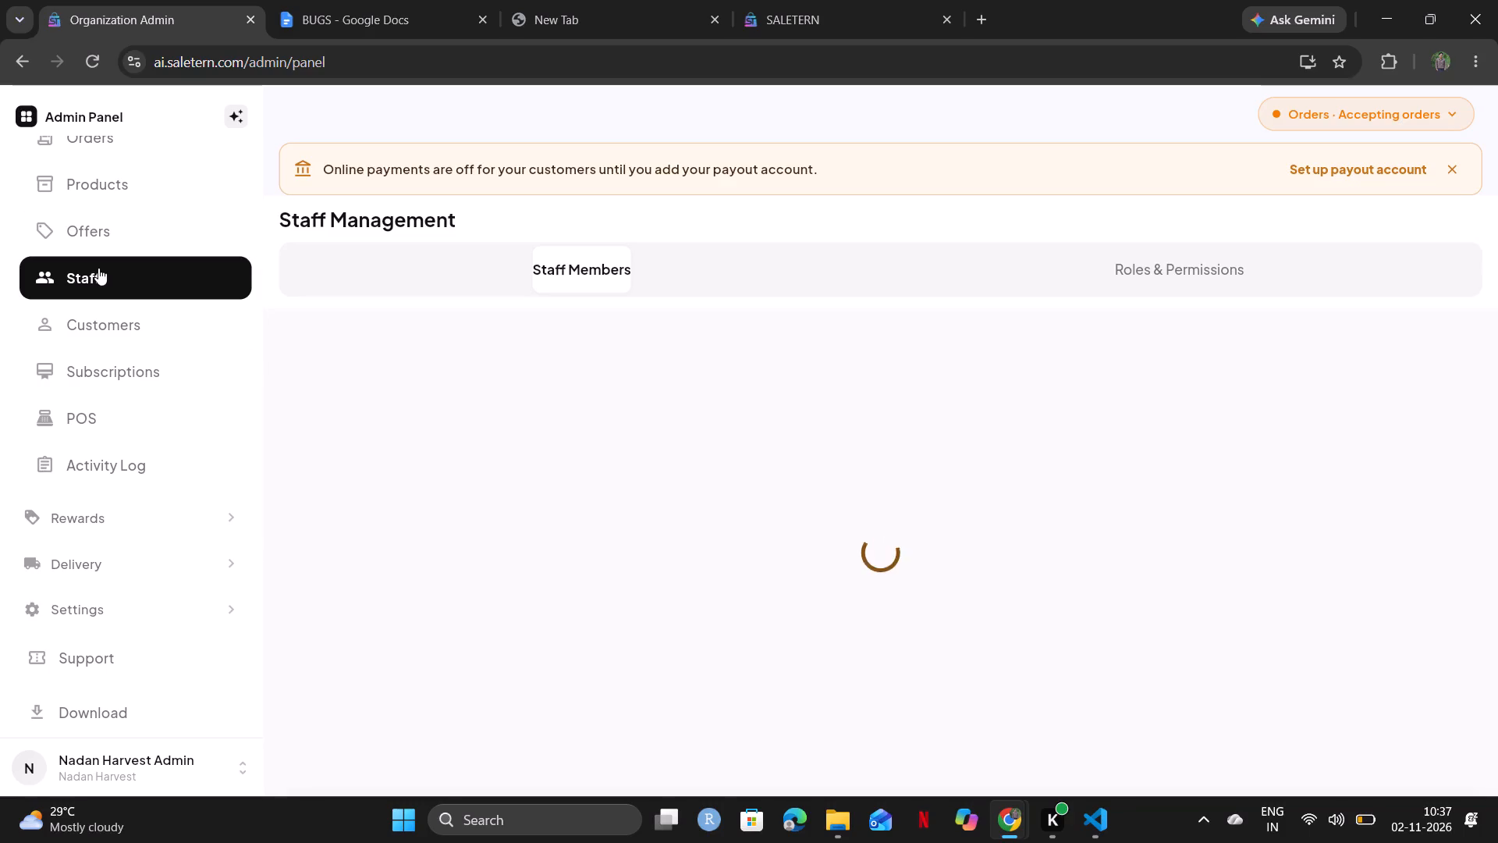
pyautogui.click(98, 268)
# Open the Banana Harvest branch's edit form under Sub-Organisations, check its address field, and close the form.
pyautogui.click(88, 606)
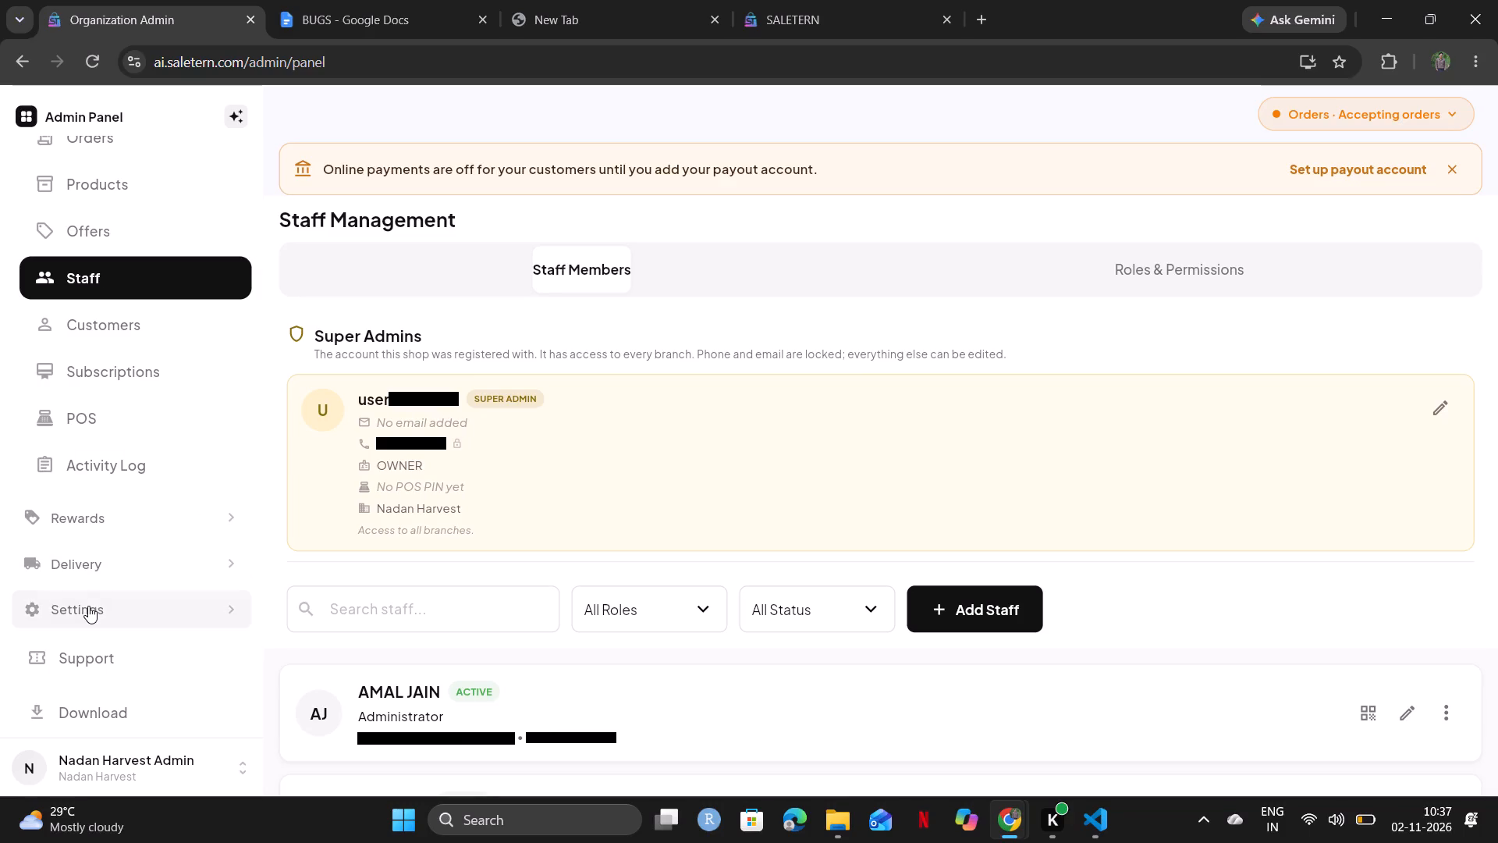
pyautogui.scroll(-2, 106, 610)
pyautogui.click(123, 566)
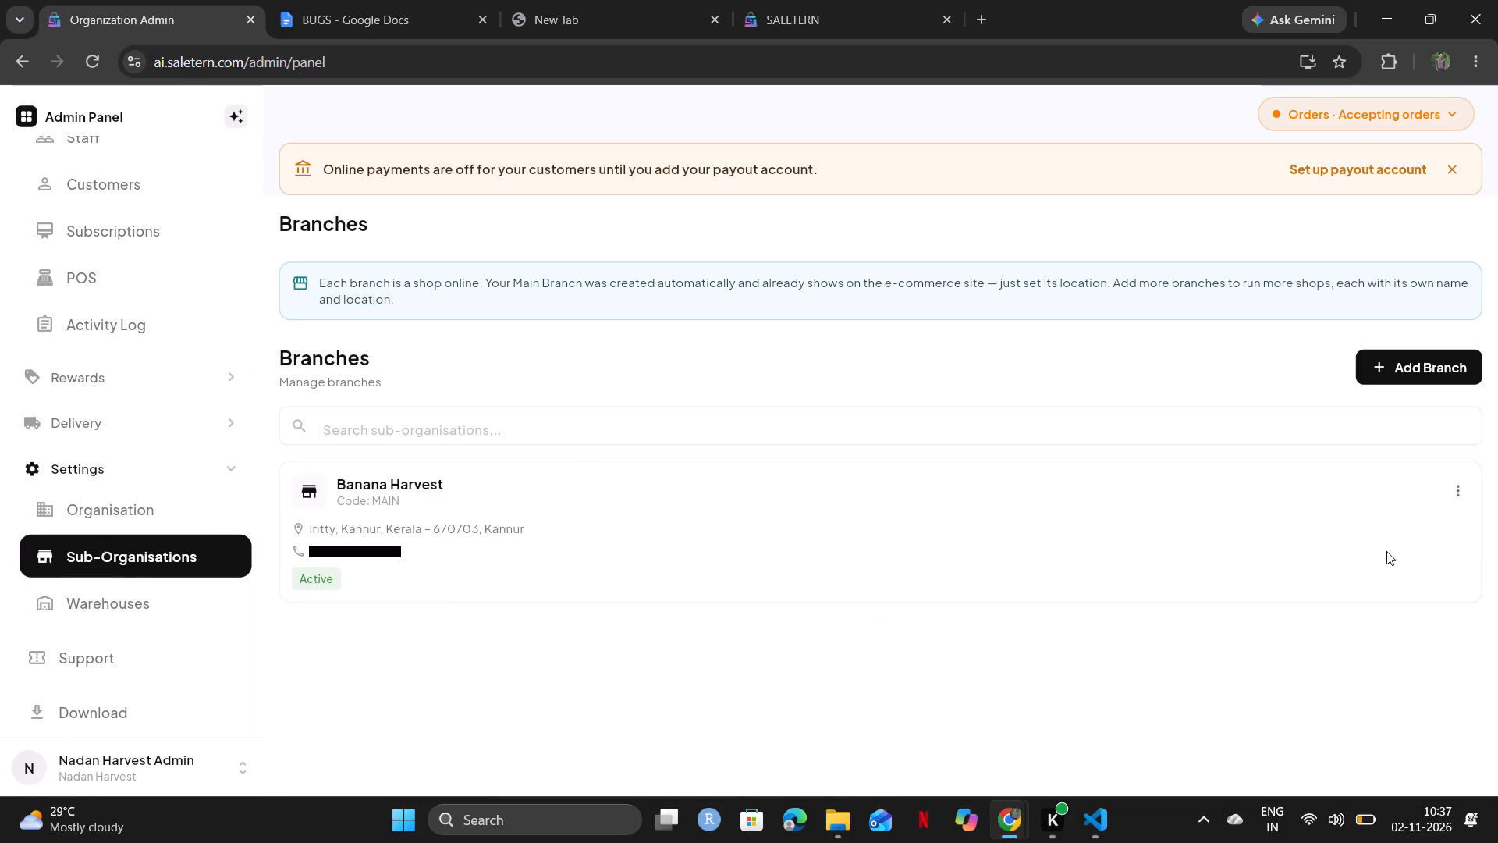
pyautogui.click(1464, 487)
pyautogui.click(1411, 511)
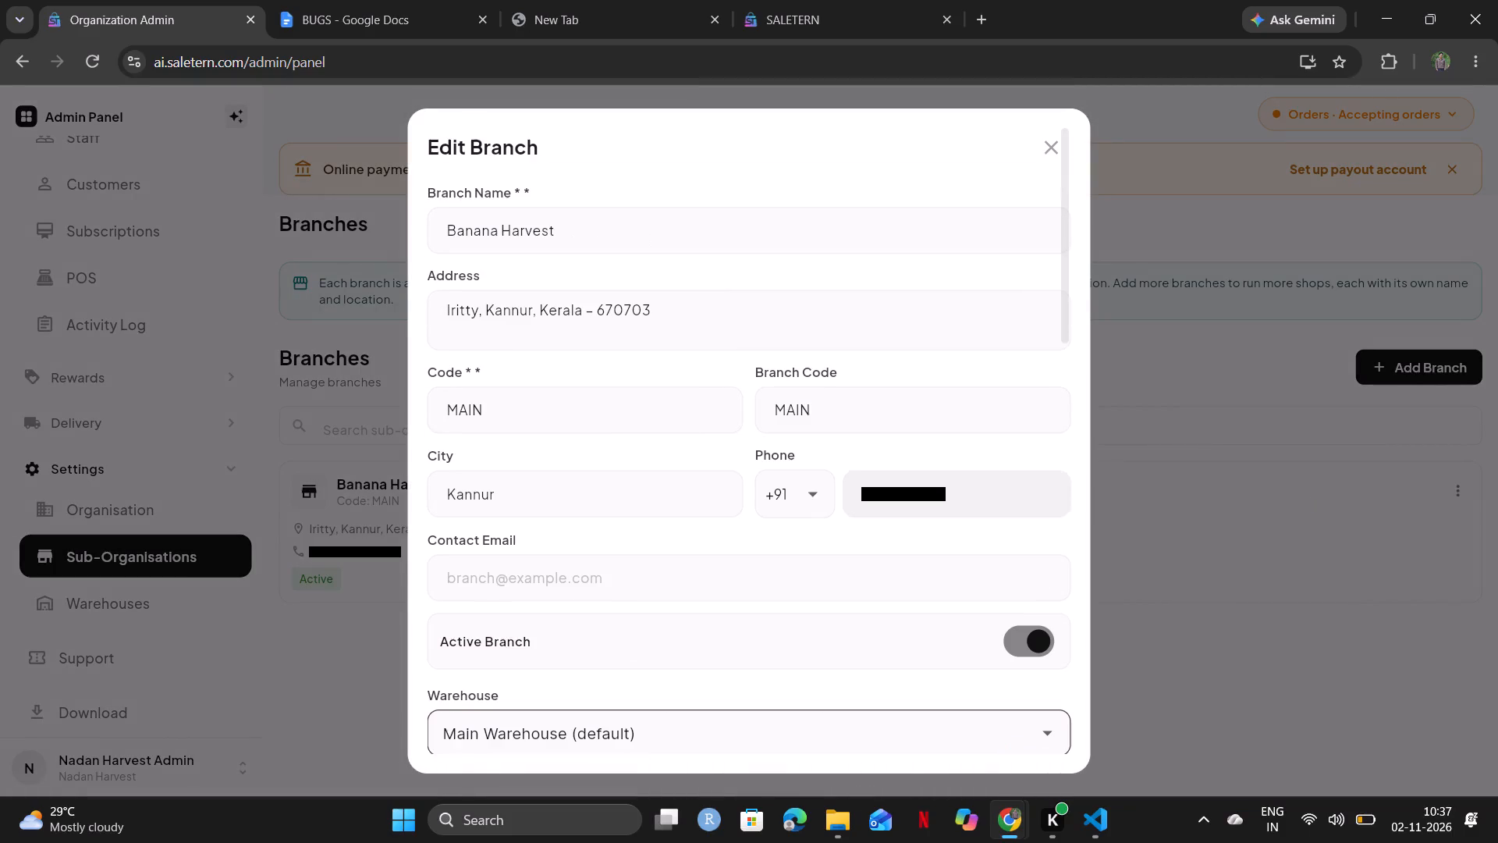
pyautogui.click(682, 286)
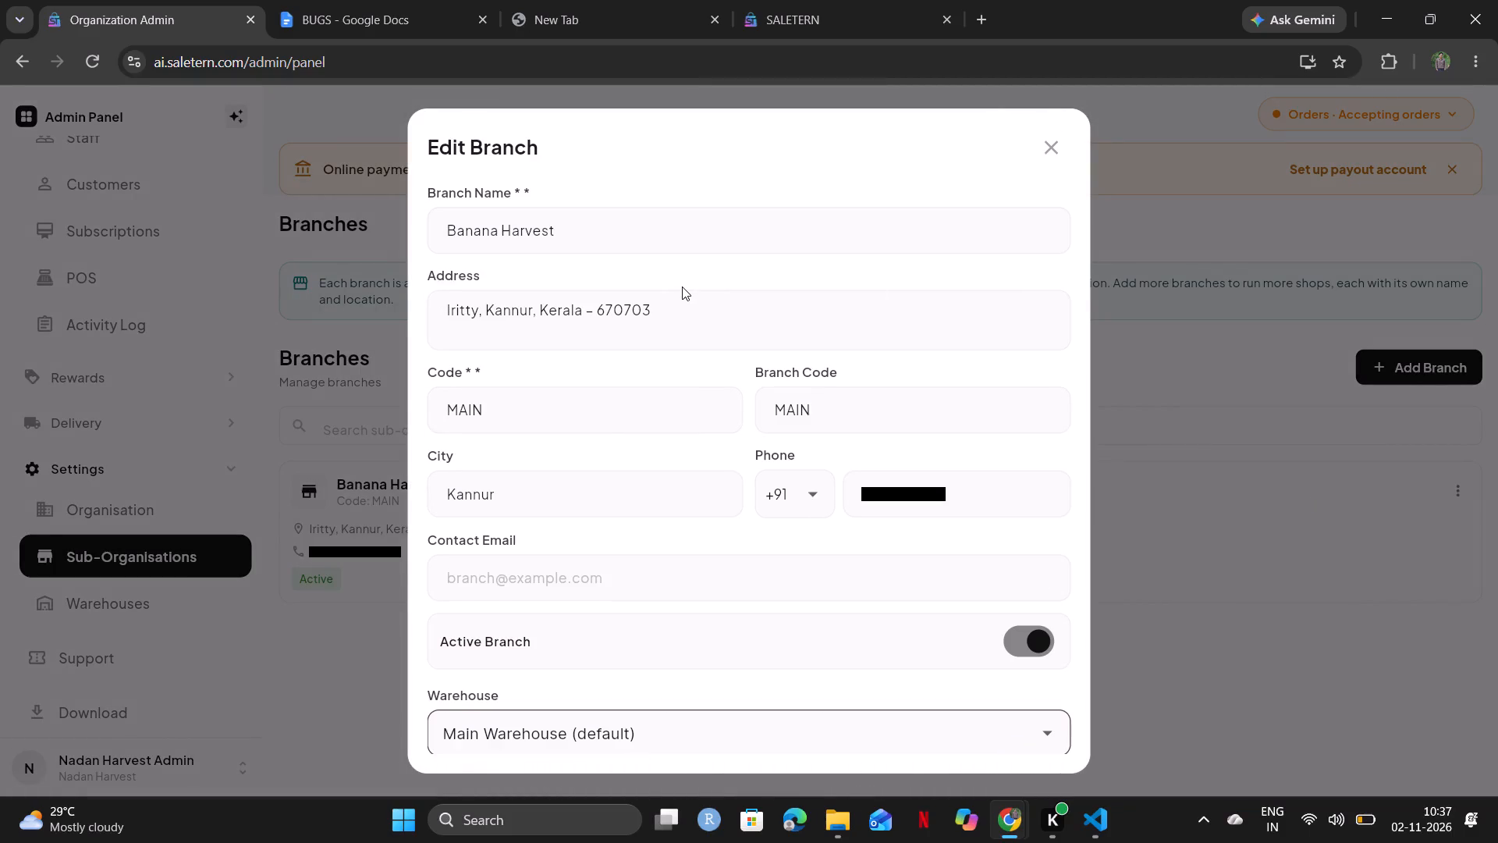
pyautogui.click(682, 297)
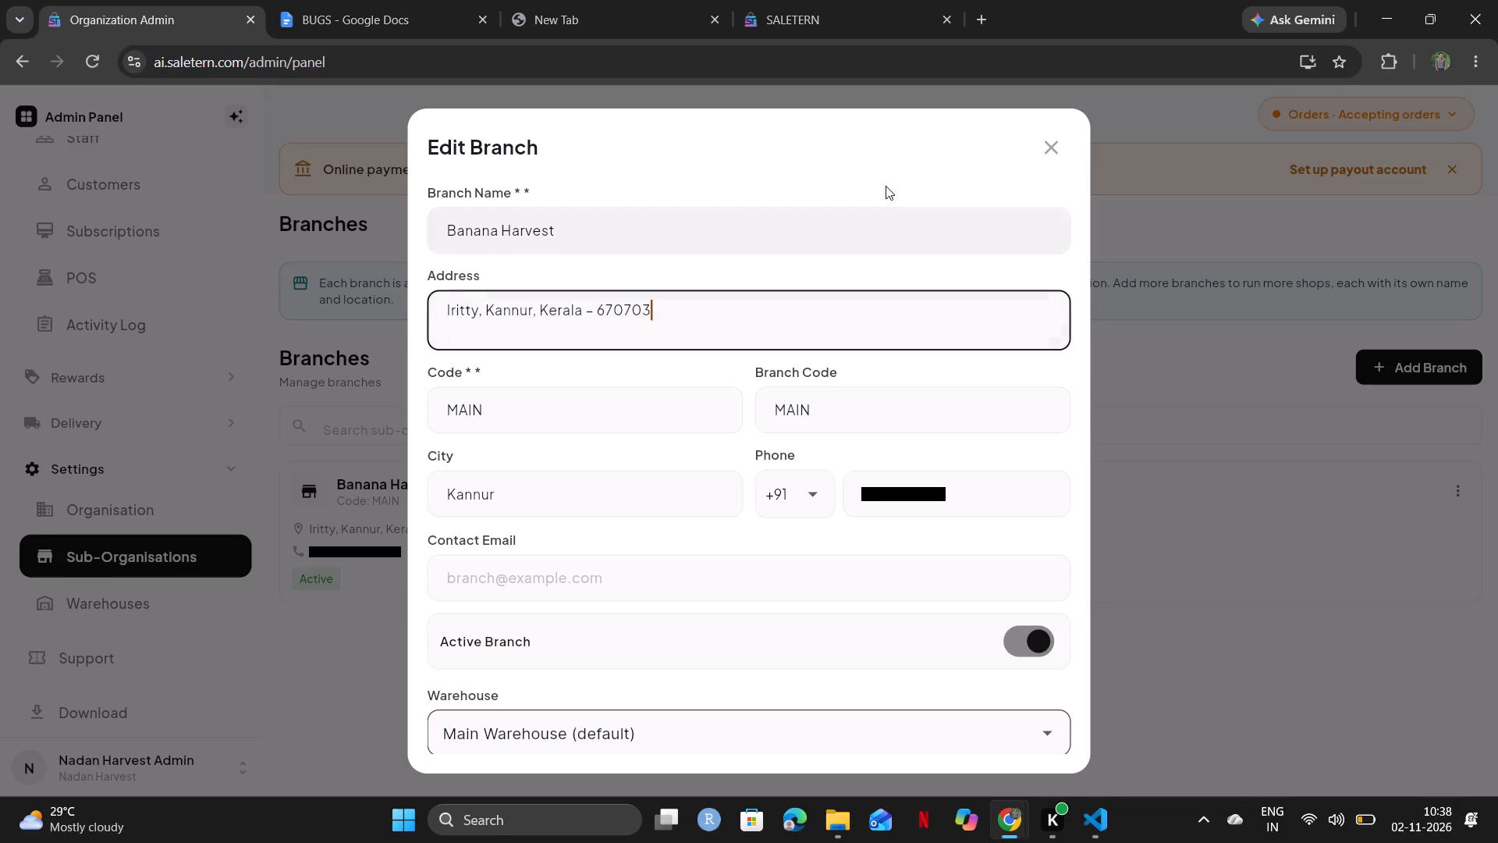
pyautogui.click(1049, 147)
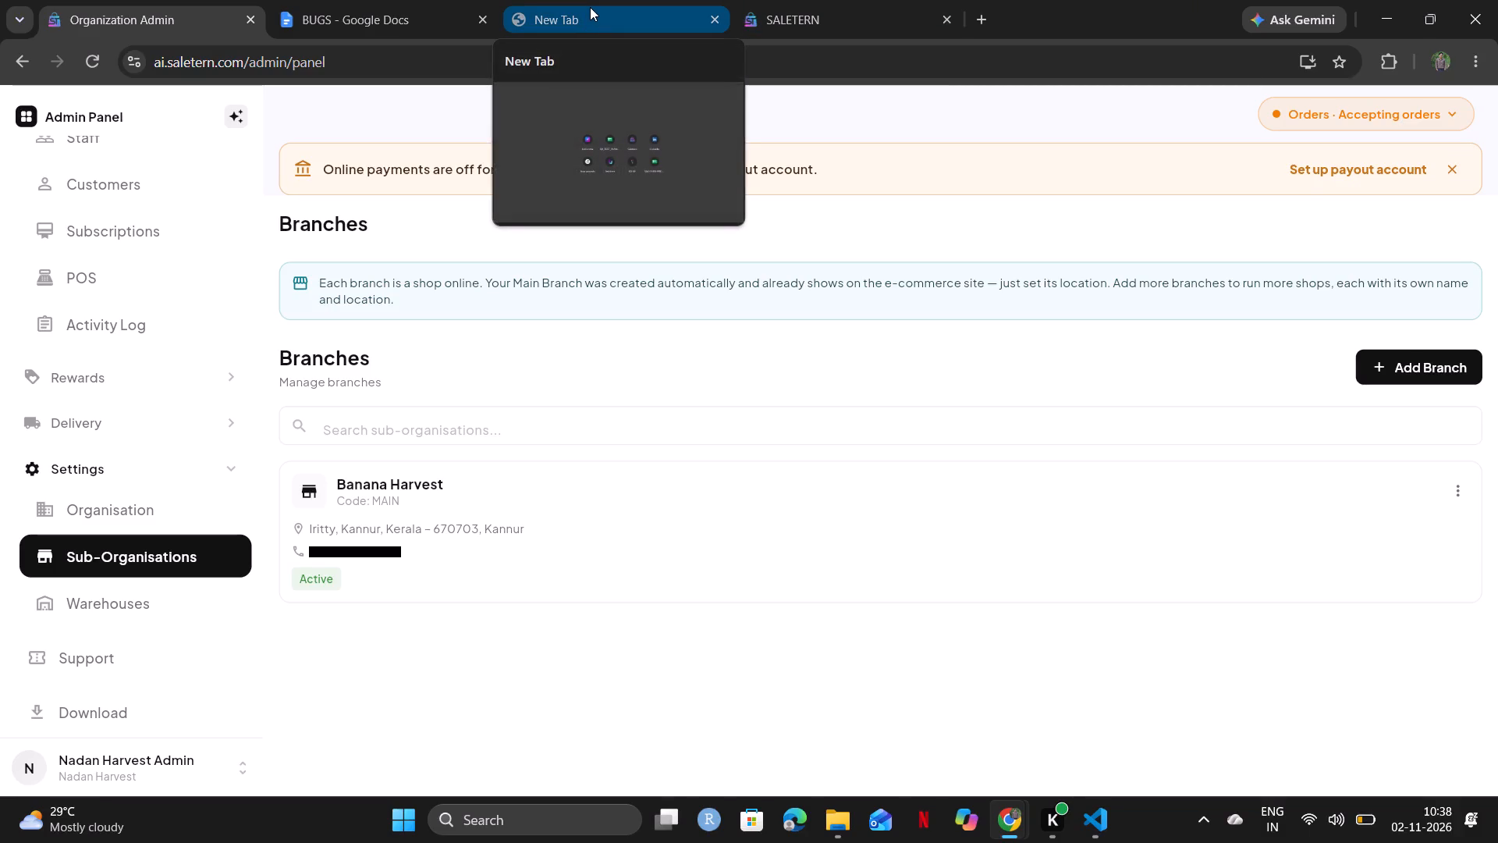
# Open the Techtern website (techtern.in) in the empty tab and find the Iritty office address on its contact page.
pyautogui.click(666, 7)
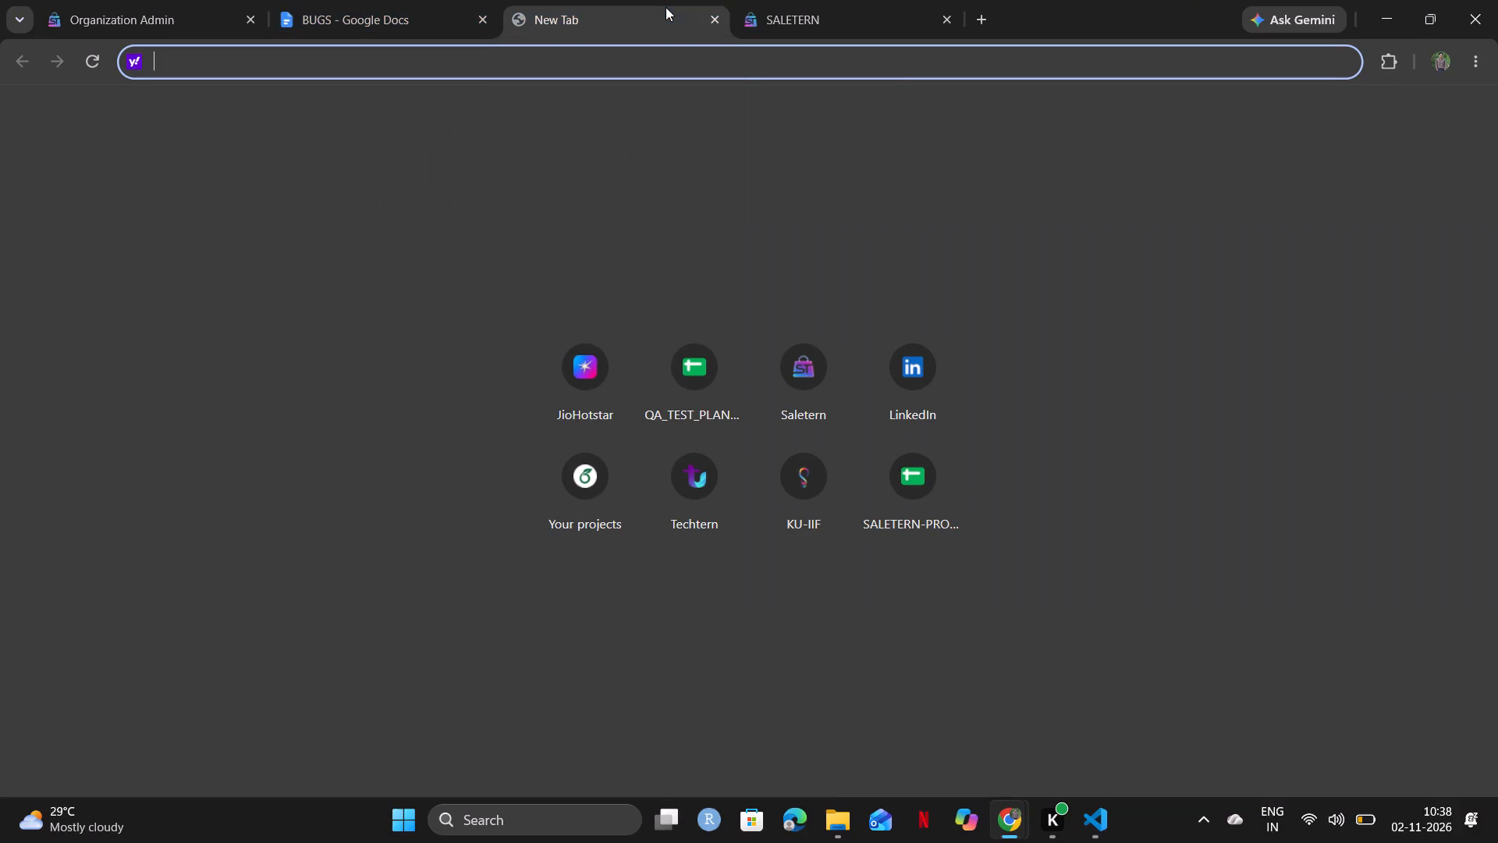
pyautogui.write('tech')
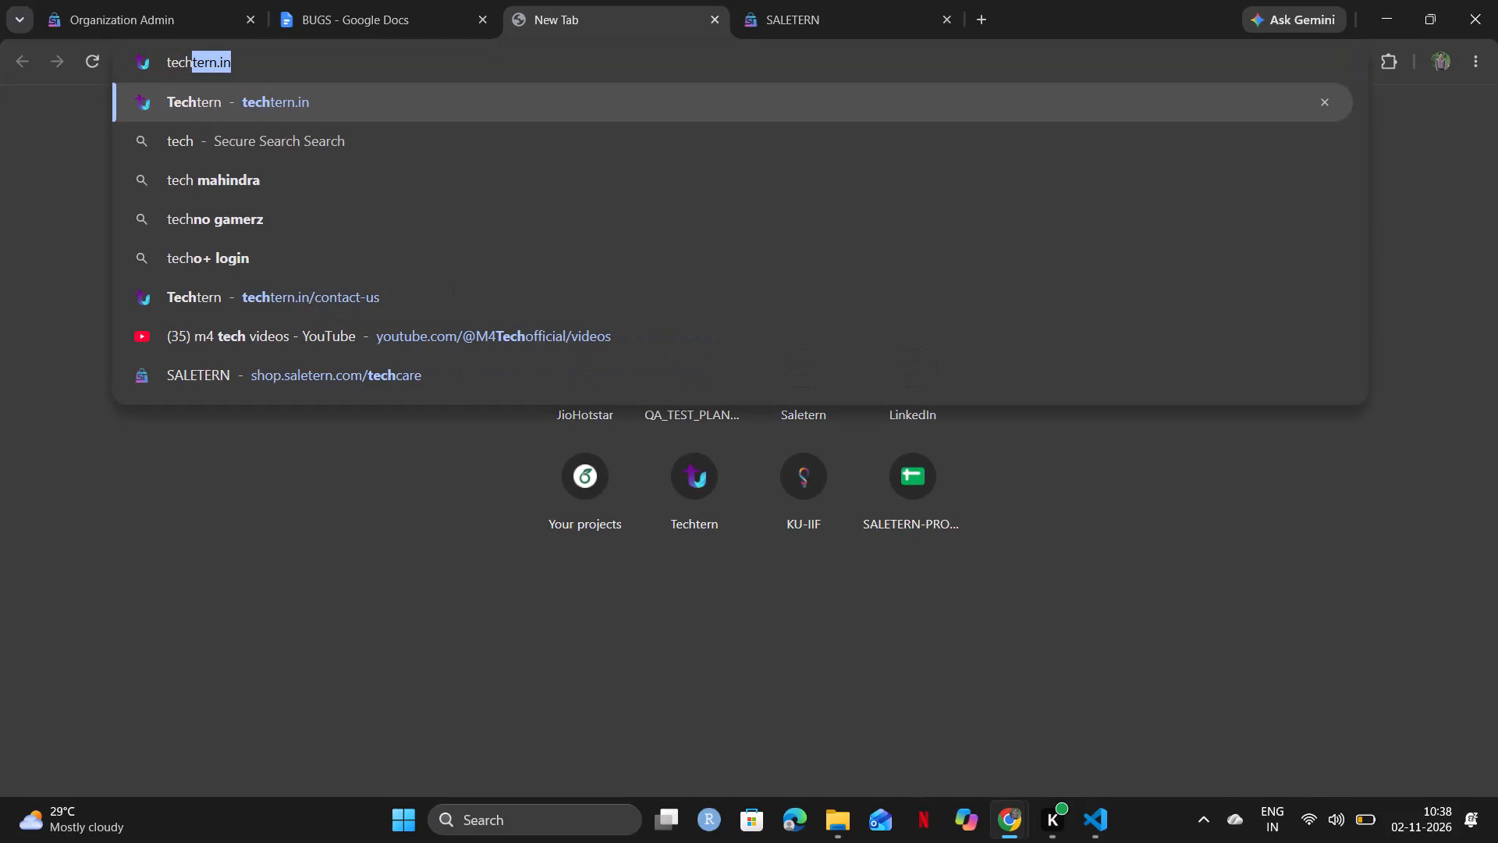
pyautogui.click(350, 92)
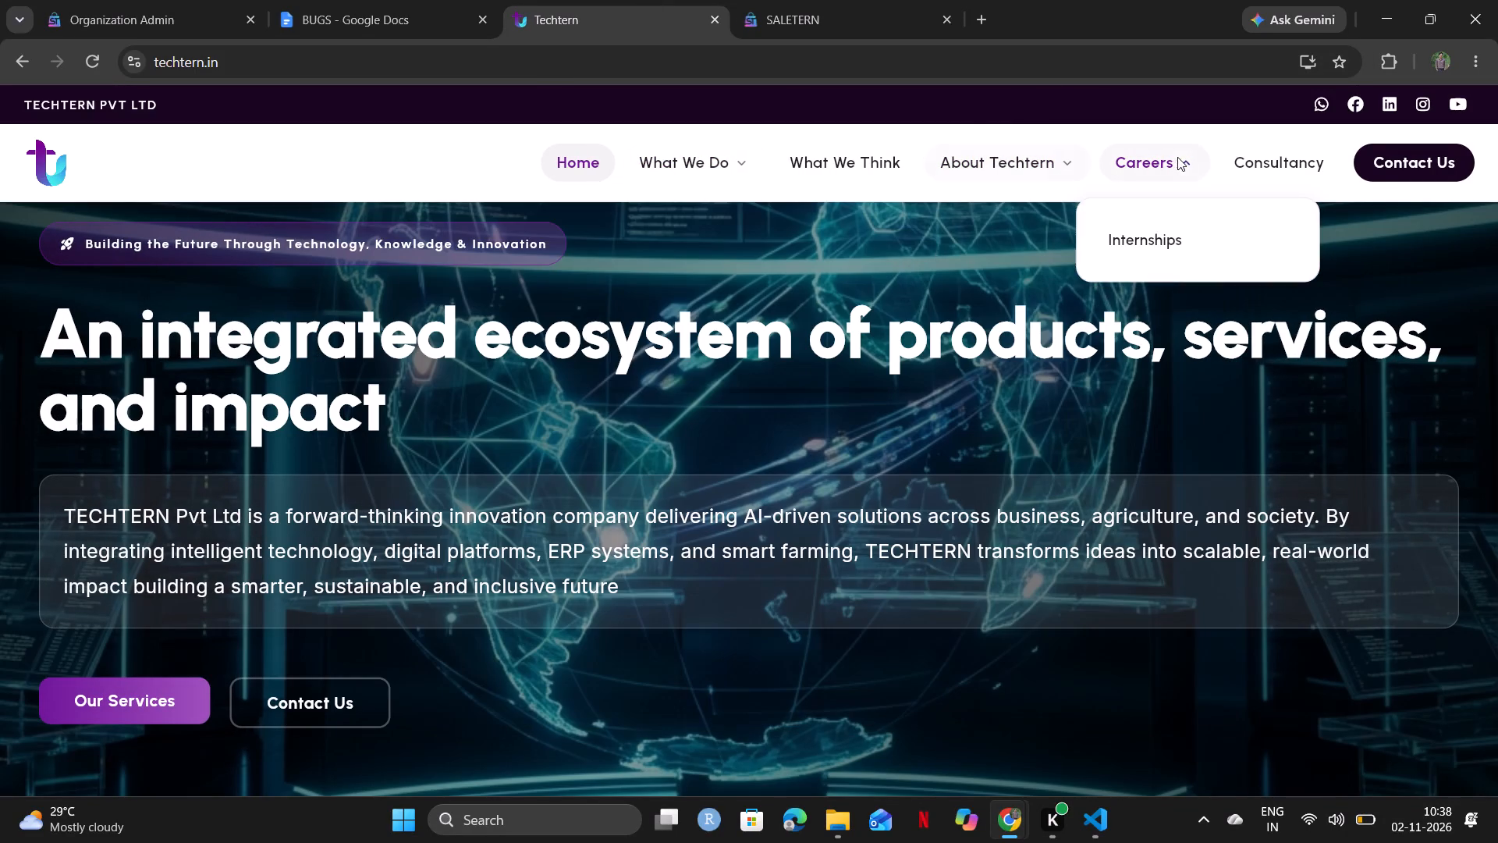
pyautogui.click(1383, 165)
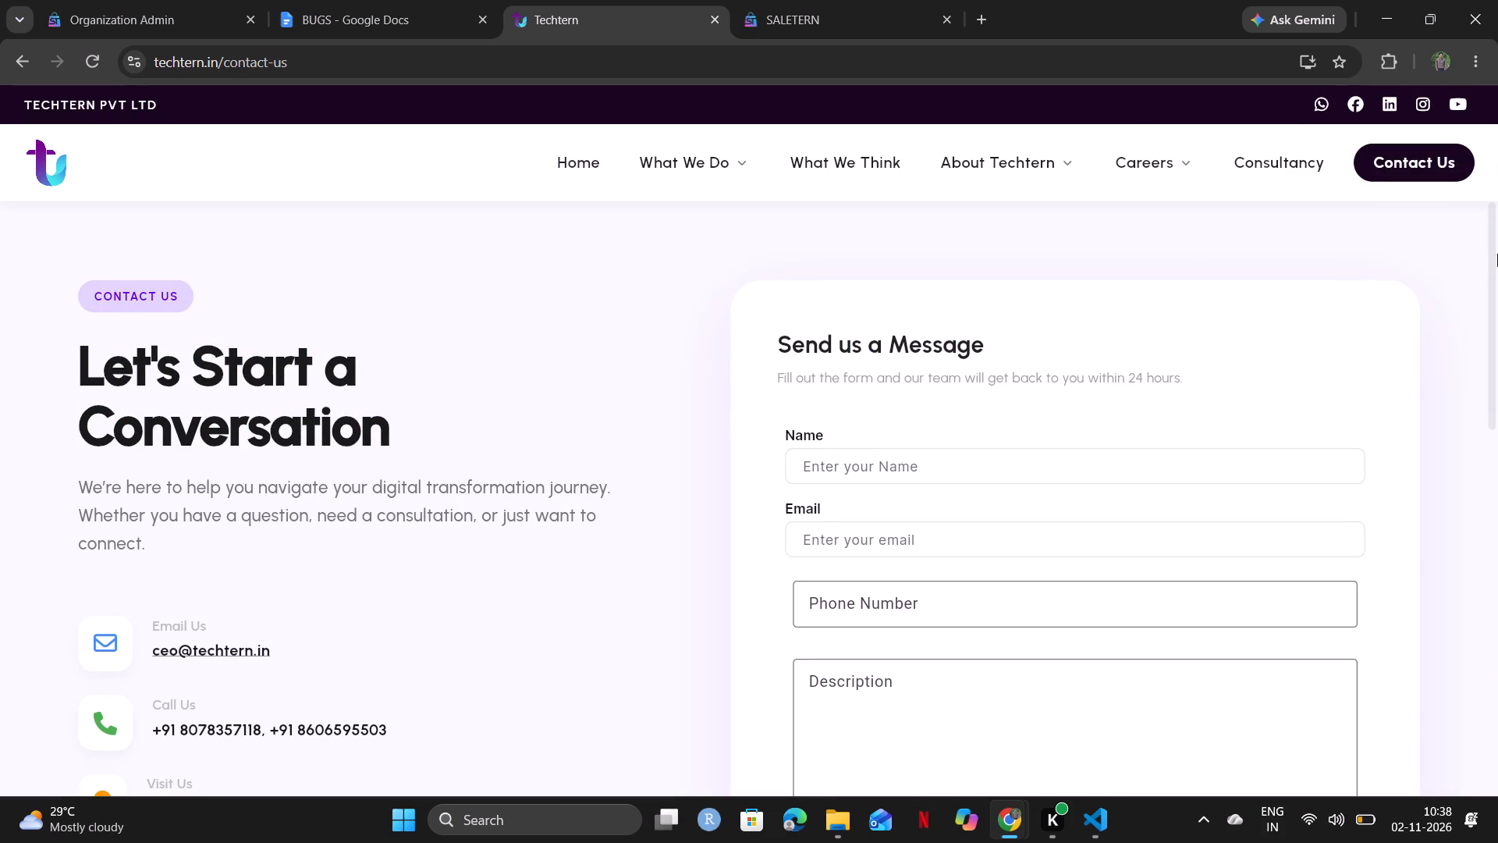
pyautogui.moveTo(1497, 254); pyautogui.dragTo(1497, 301)
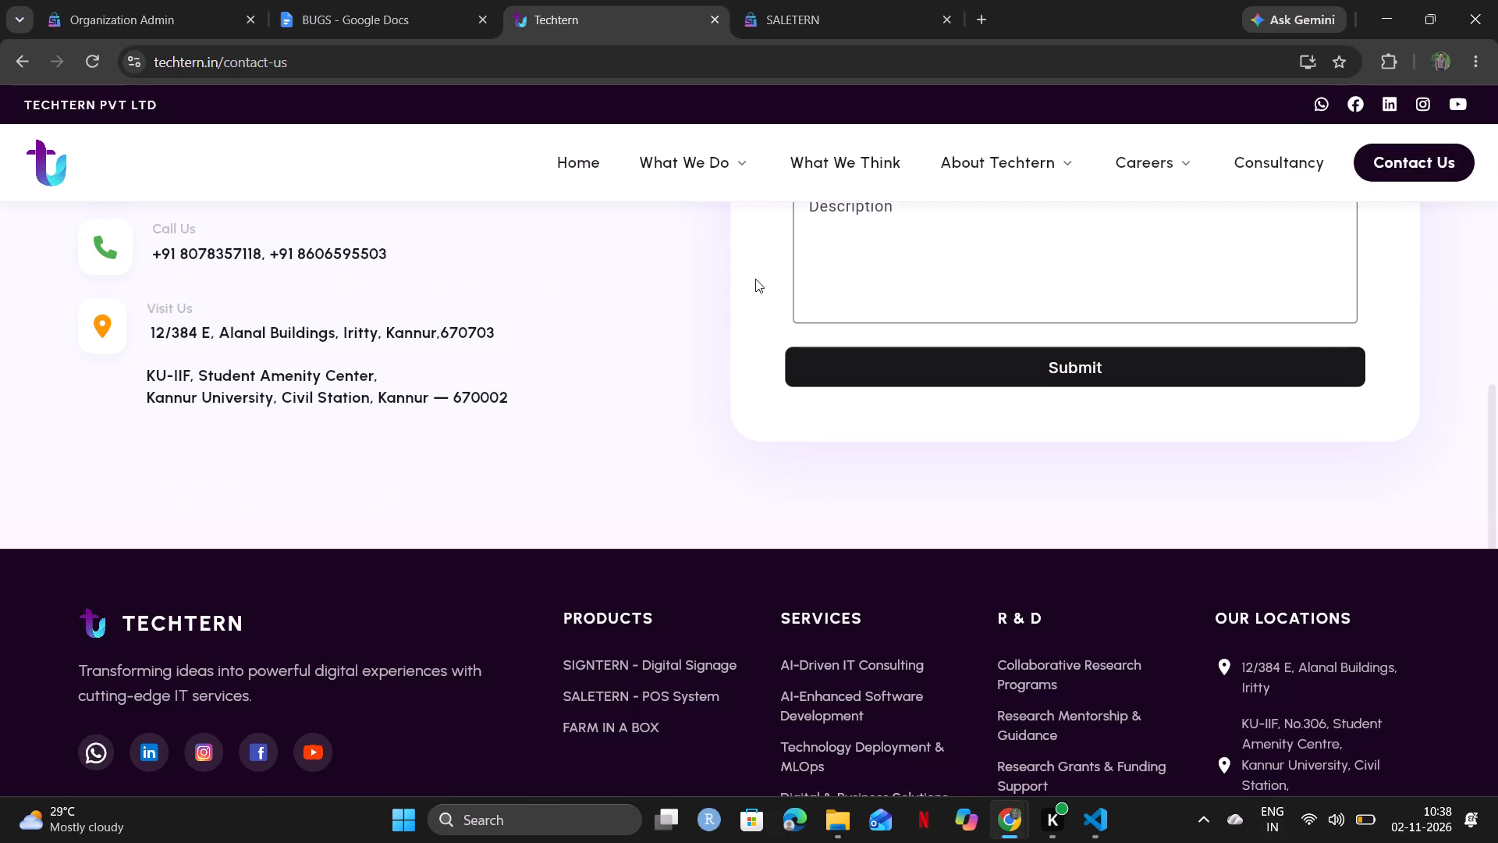
pyautogui.moveTo(148, 329); pyautogui.dragTo(163, 331)
pyautogui.doubleClick(163, 331)
# Capture the Iritty office address line as a screenshot, copy the image, and close the Snipping Tool.
pyautogui.press('shift+super+s')
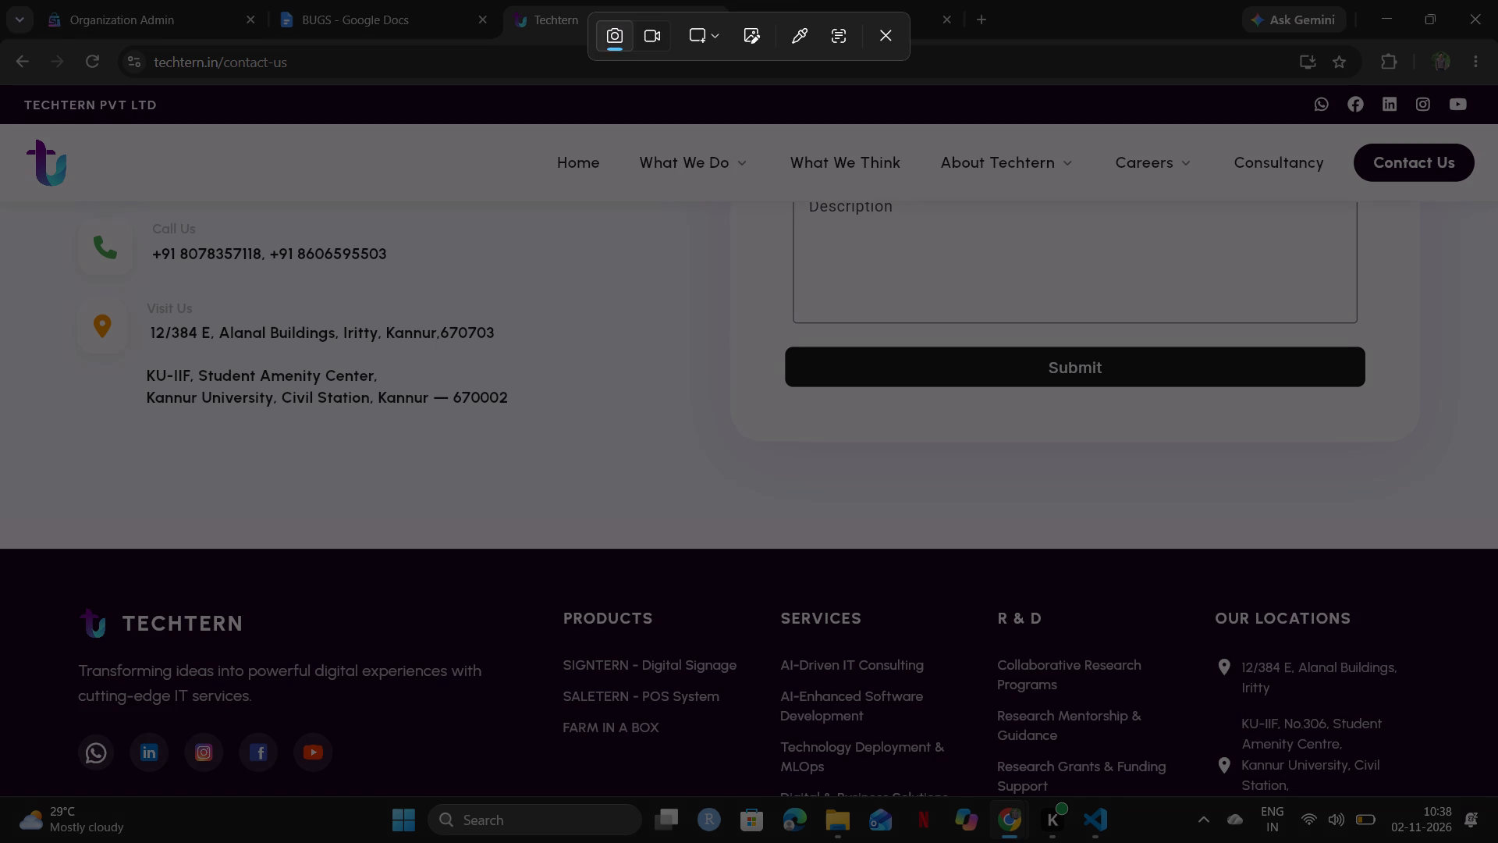
pyautogui.moveTo(148, 322); pyautogui.dragTo(552, 348)
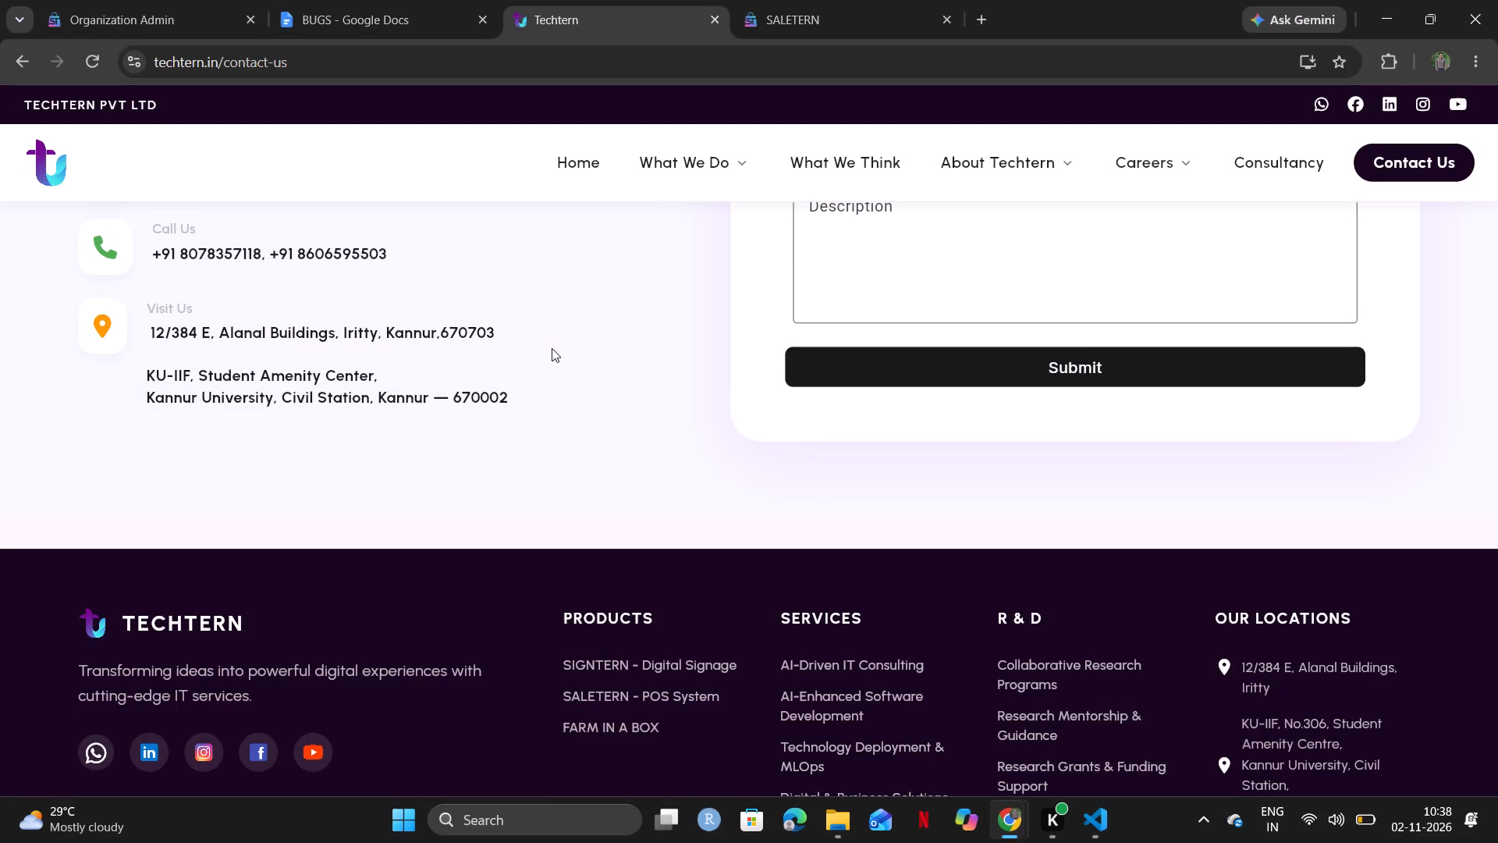
pyautogui.click(1273, 563)
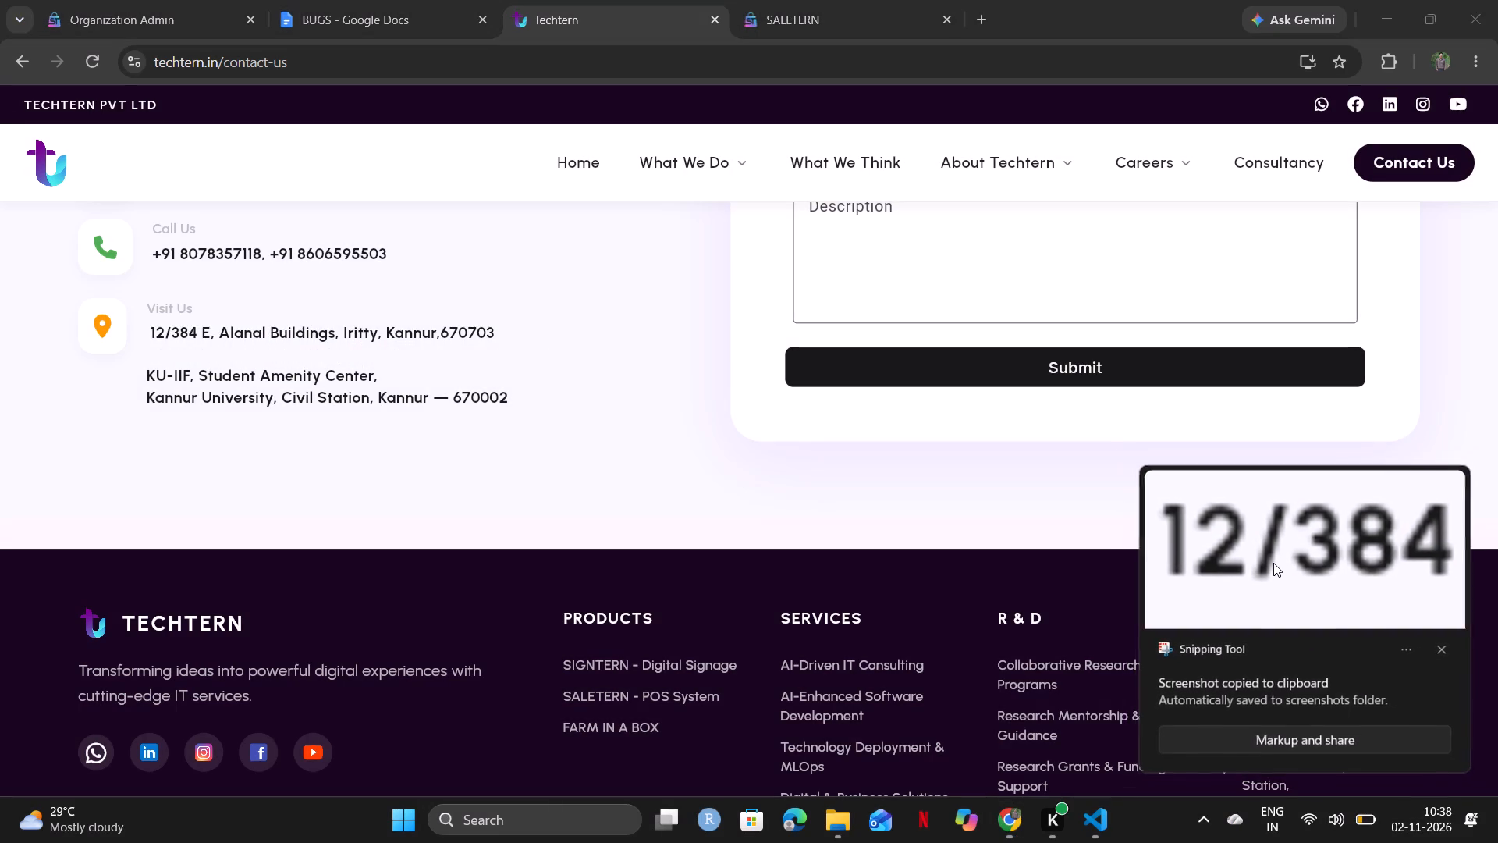
pyautogui.hotkey('ctrl', 'c')
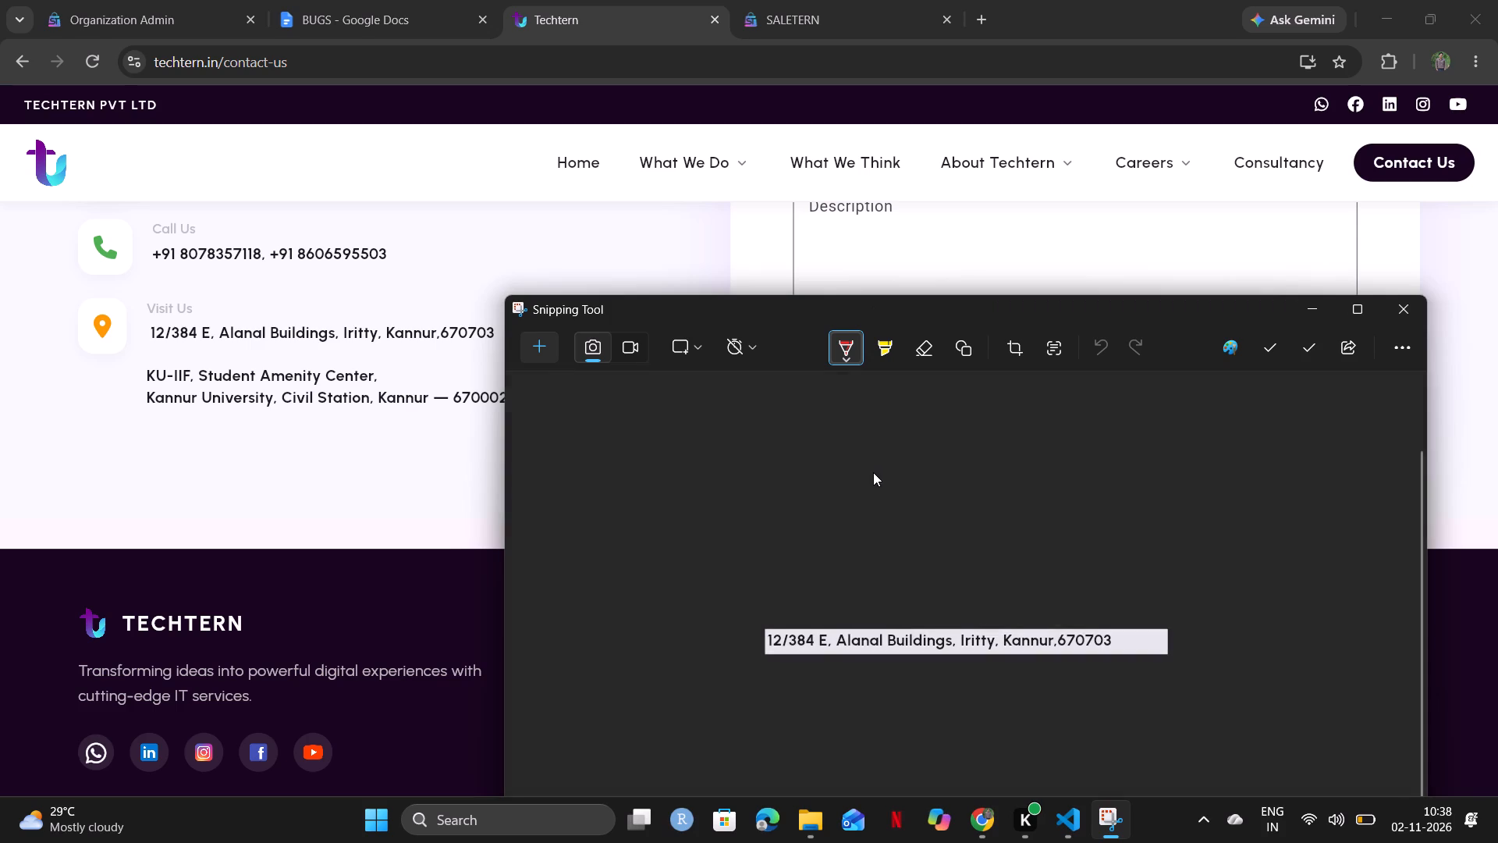
pyautogui.click(1406, 300)
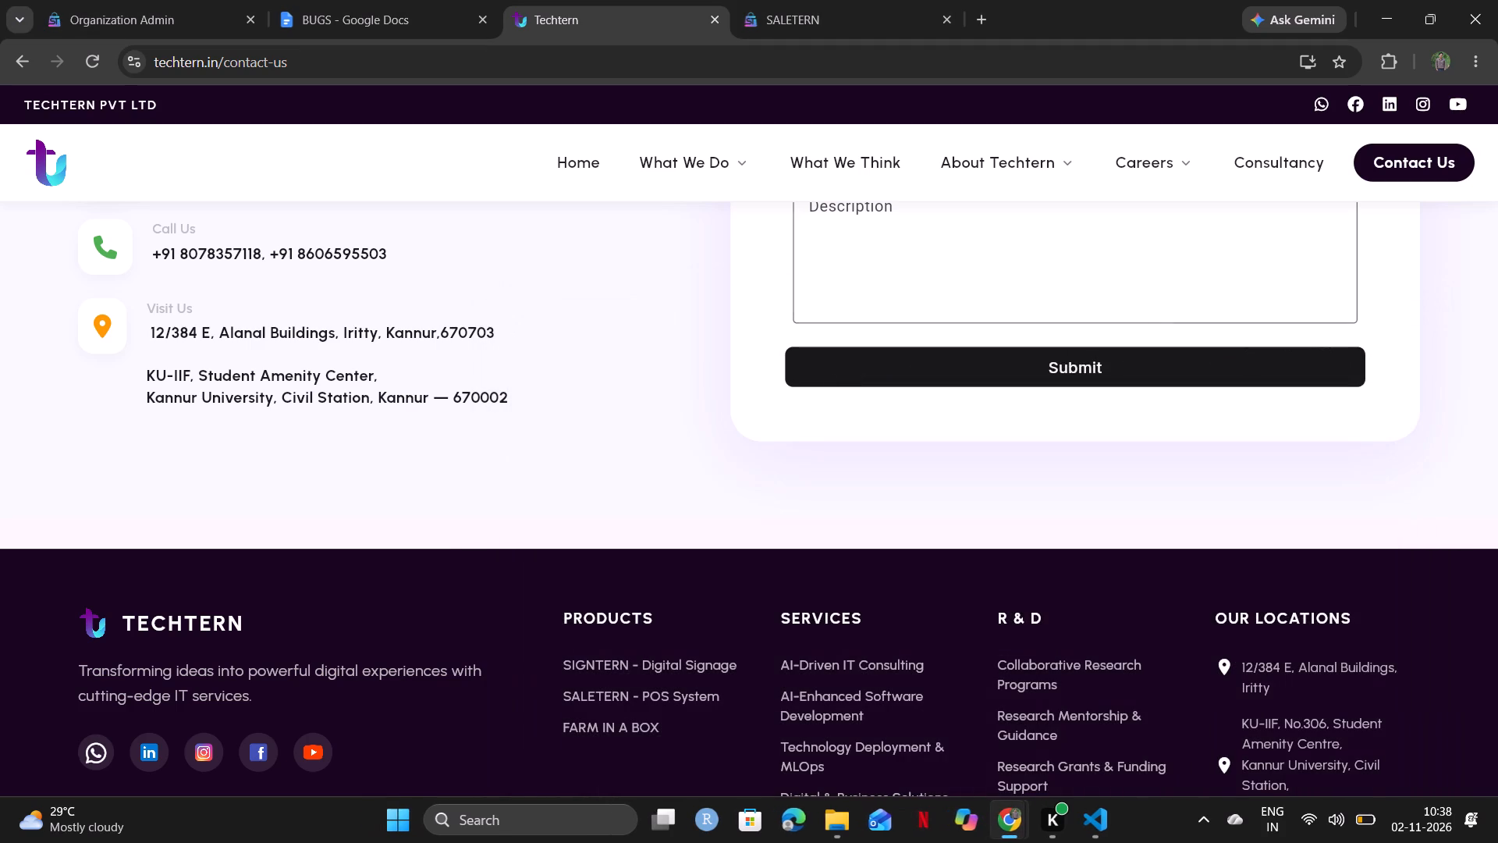
pyautogui.click(980, 23)
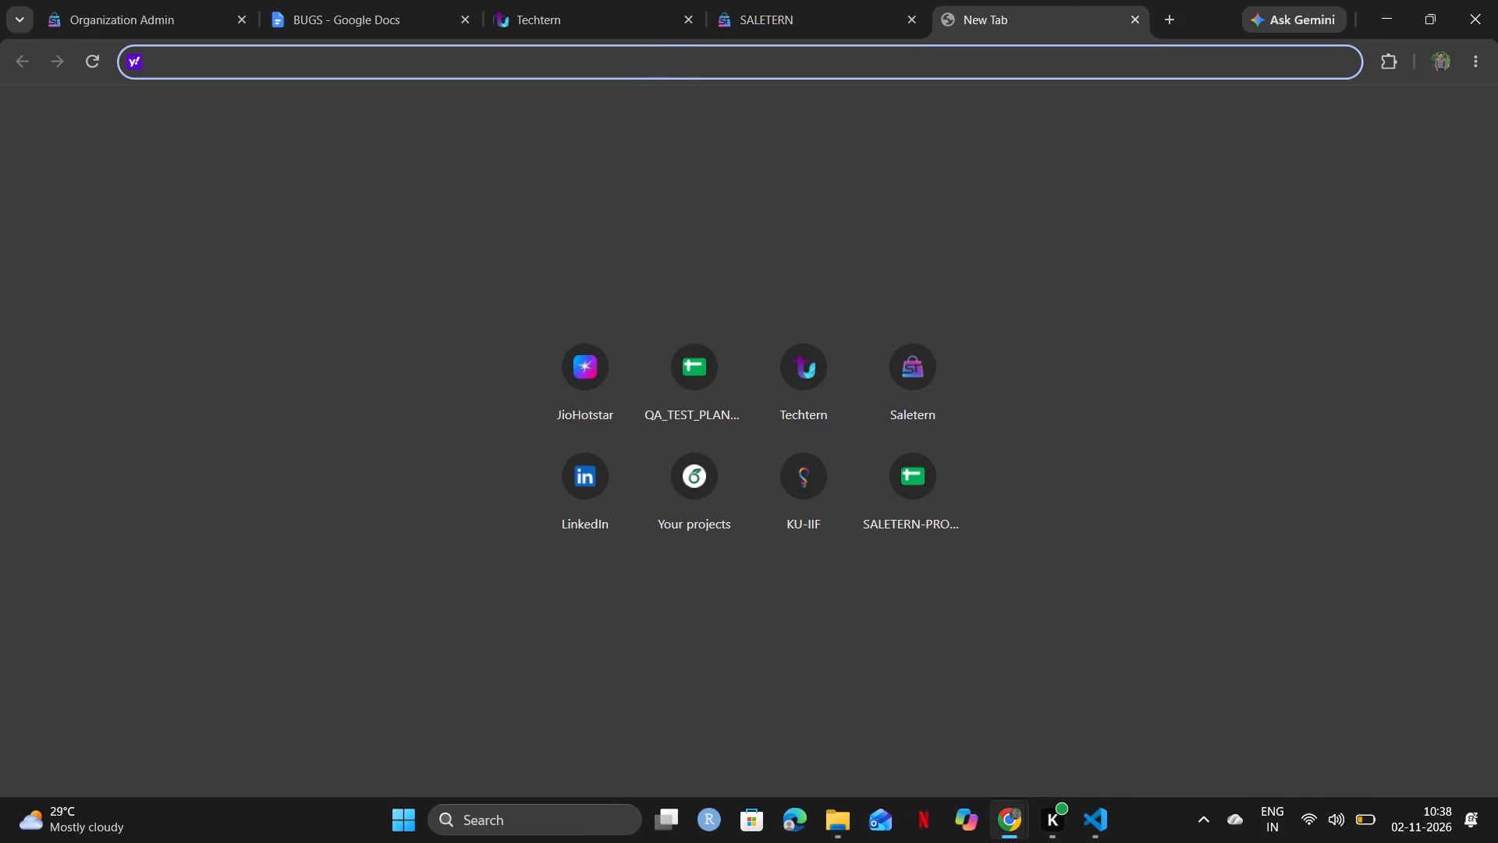